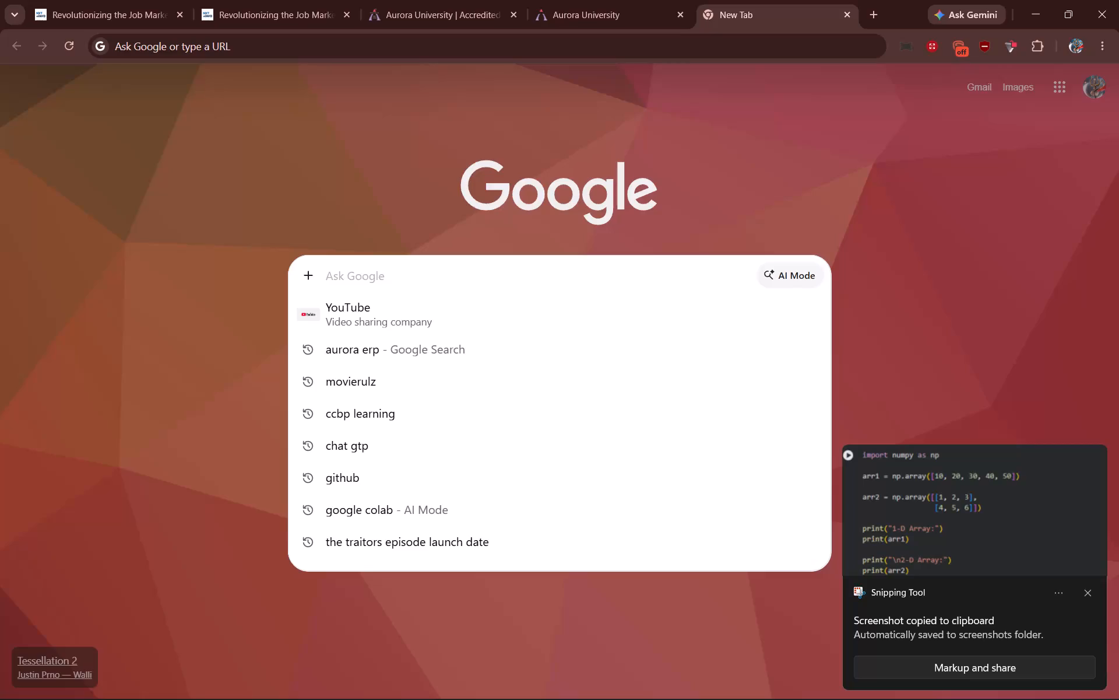
Submit the copied screenshot of the NumPy array code to Google search and copy the text output block from the AI answer.
key("ctrl+v")
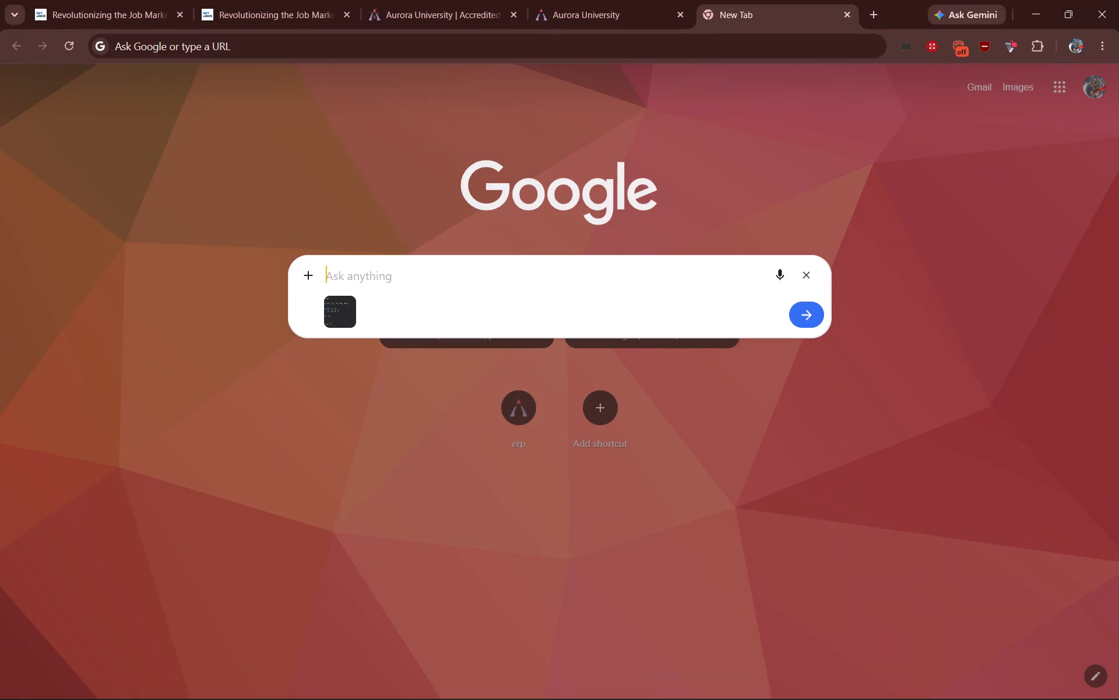
key("Return")
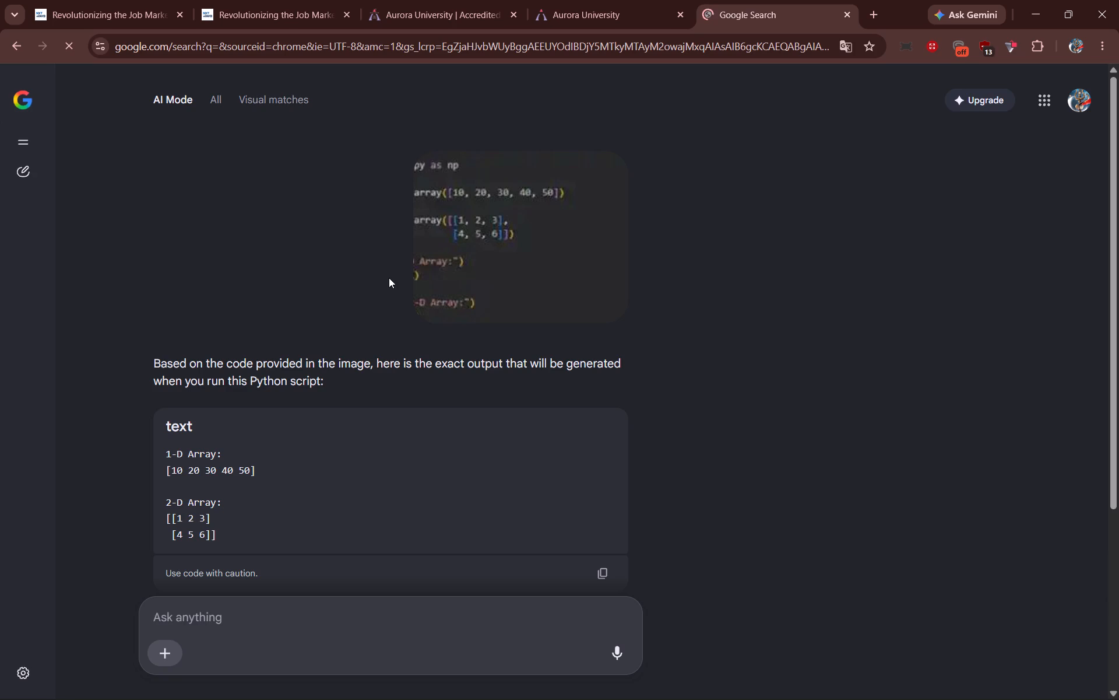
scroll(368, 251, "down", 2)
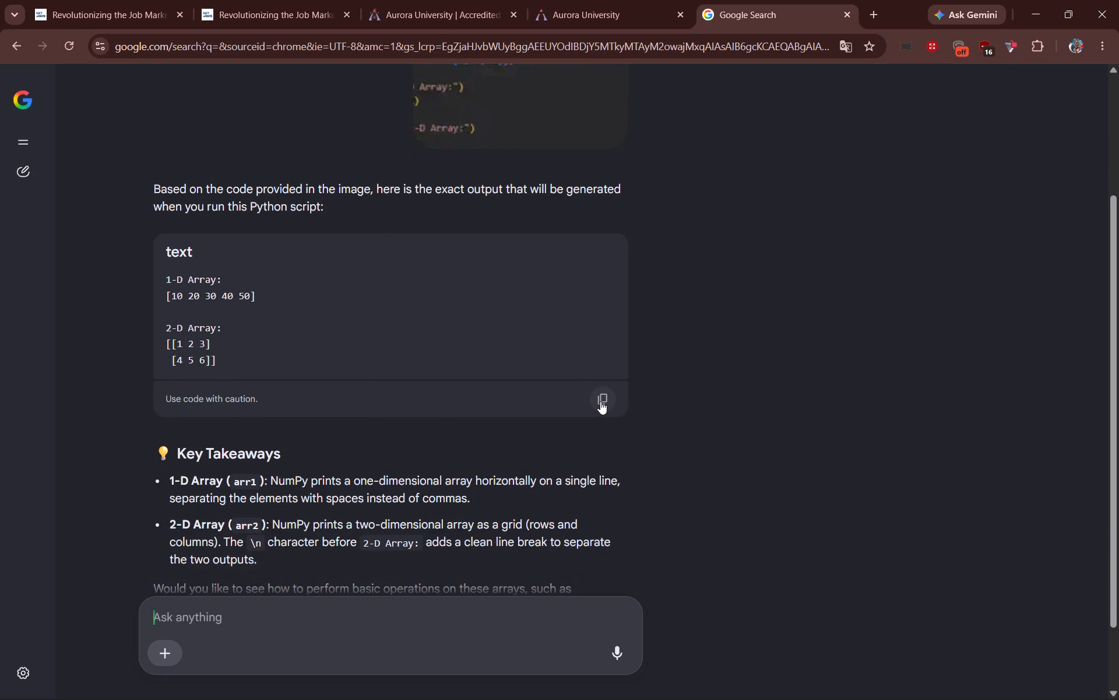
left_click(600, 401)
Search for google colab in a new browser tab, open the Colab site and create a new notebook.
left_click(648, 0)
left_click(762, 19)
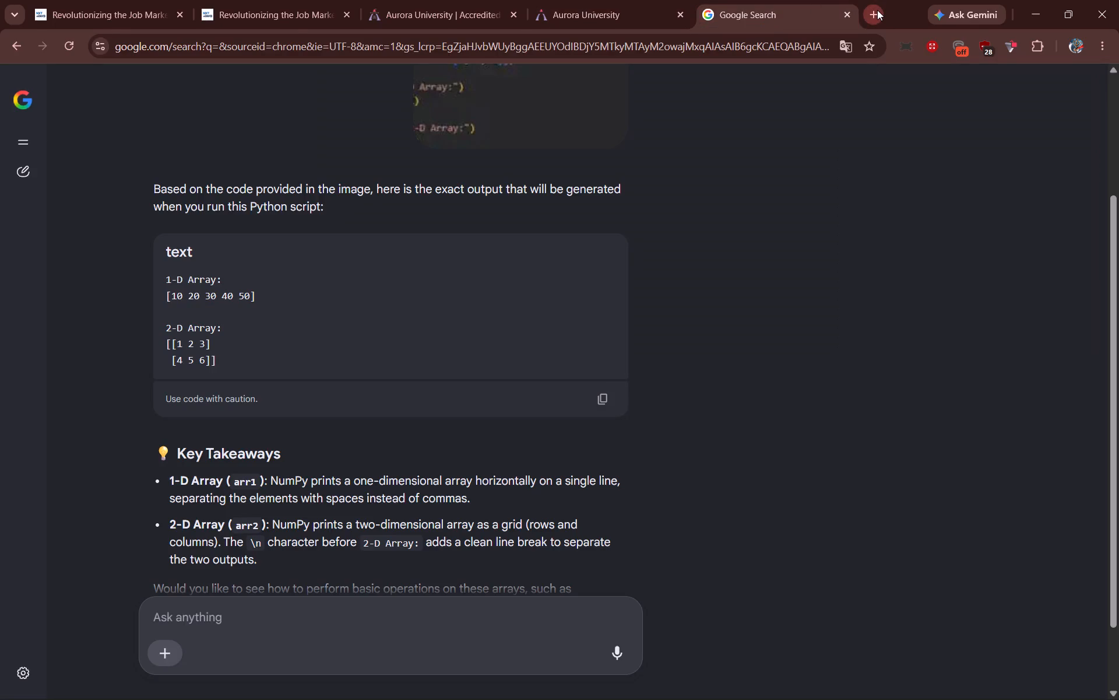
left_click(877, 10)
left_click(435, 260)
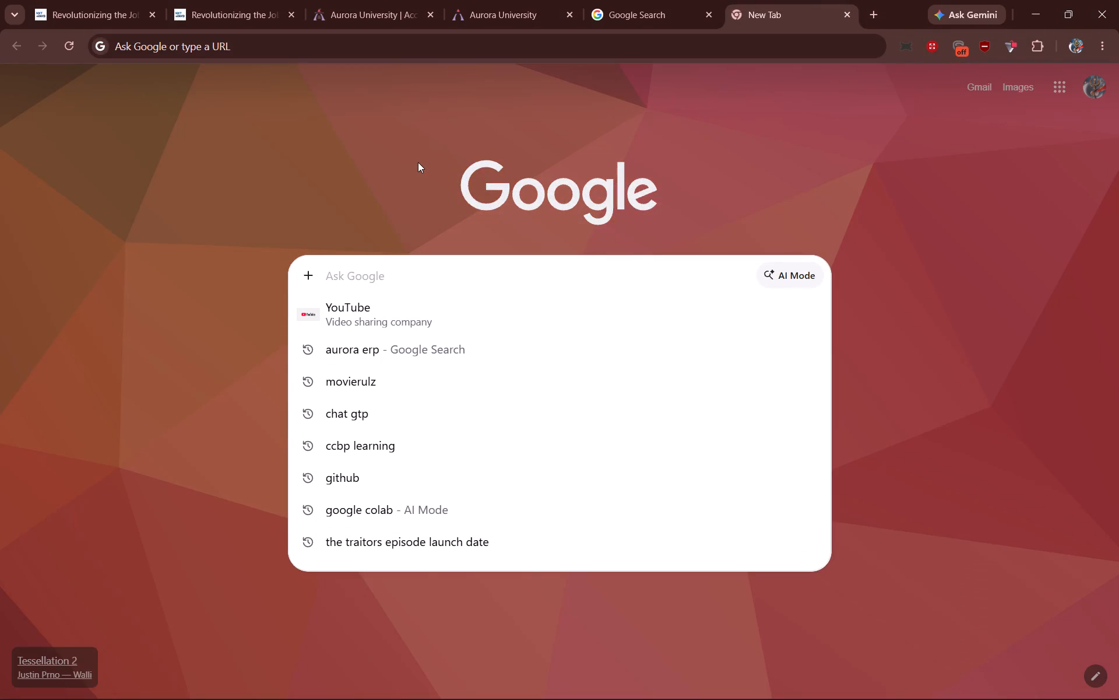
type("goo")
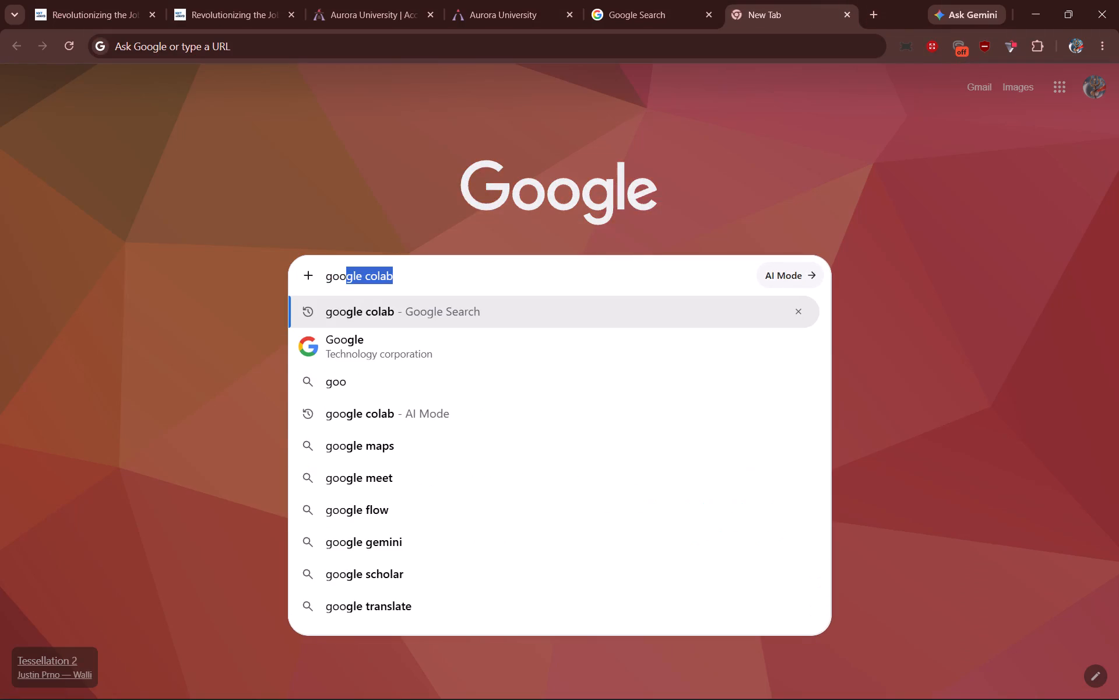
key("Return")
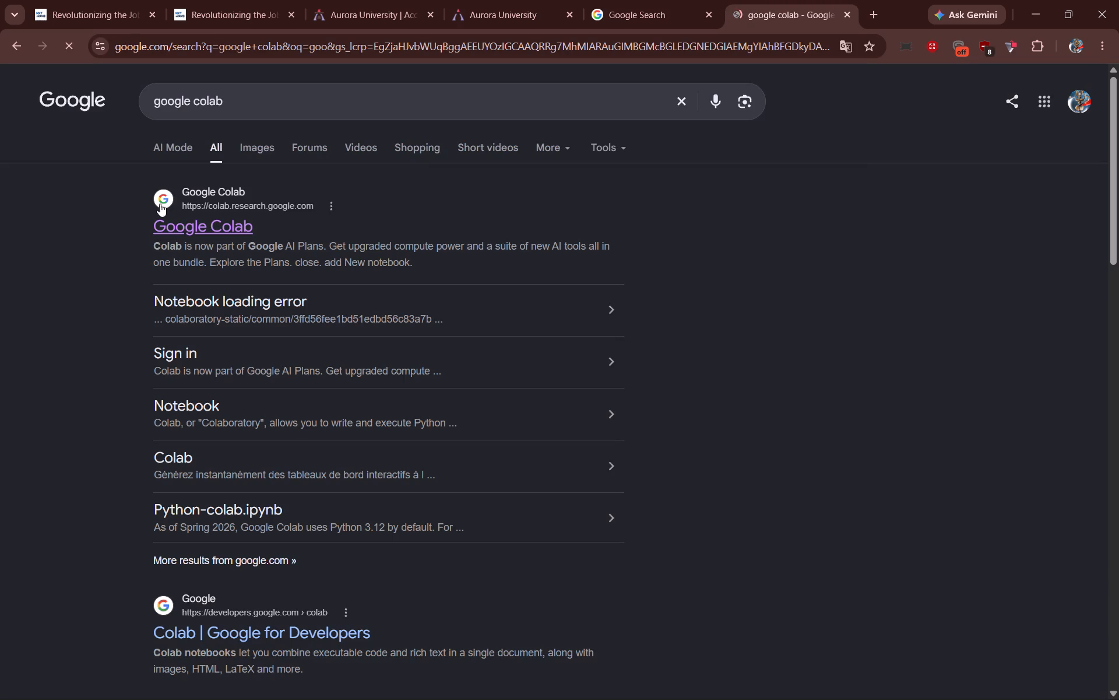
left_click(180, 219)
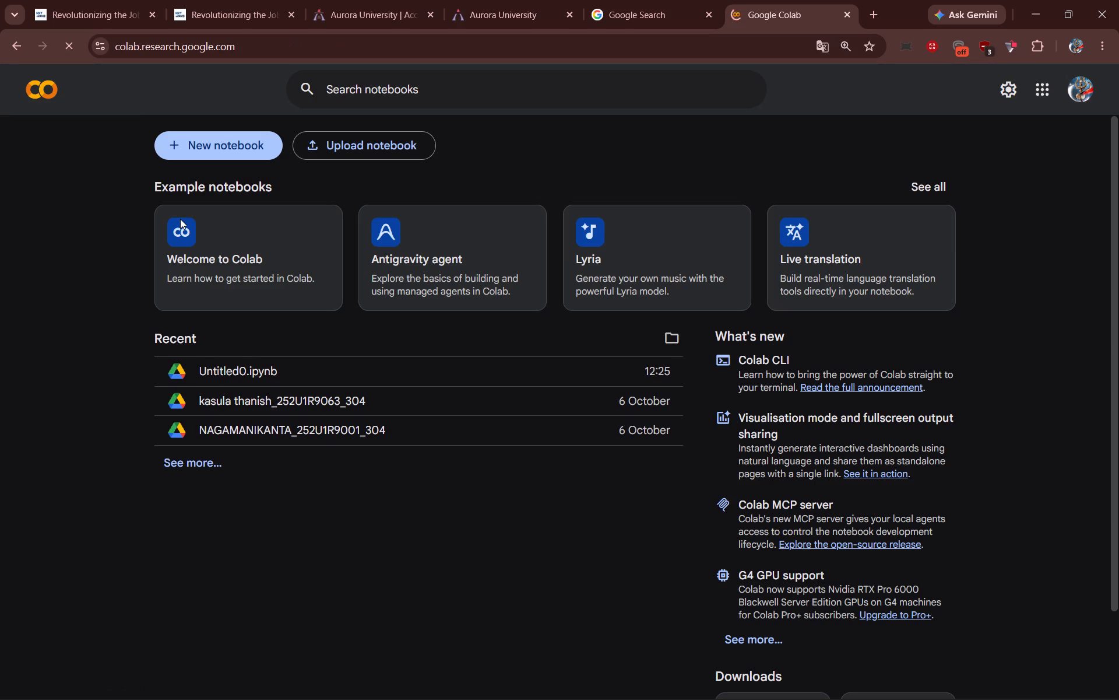
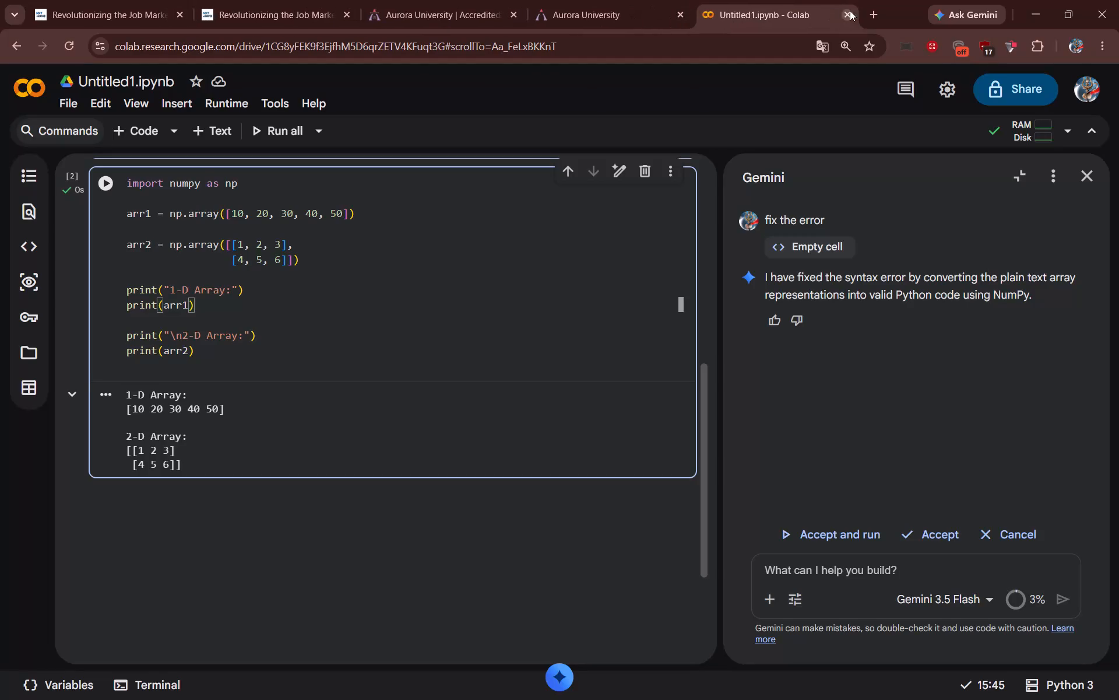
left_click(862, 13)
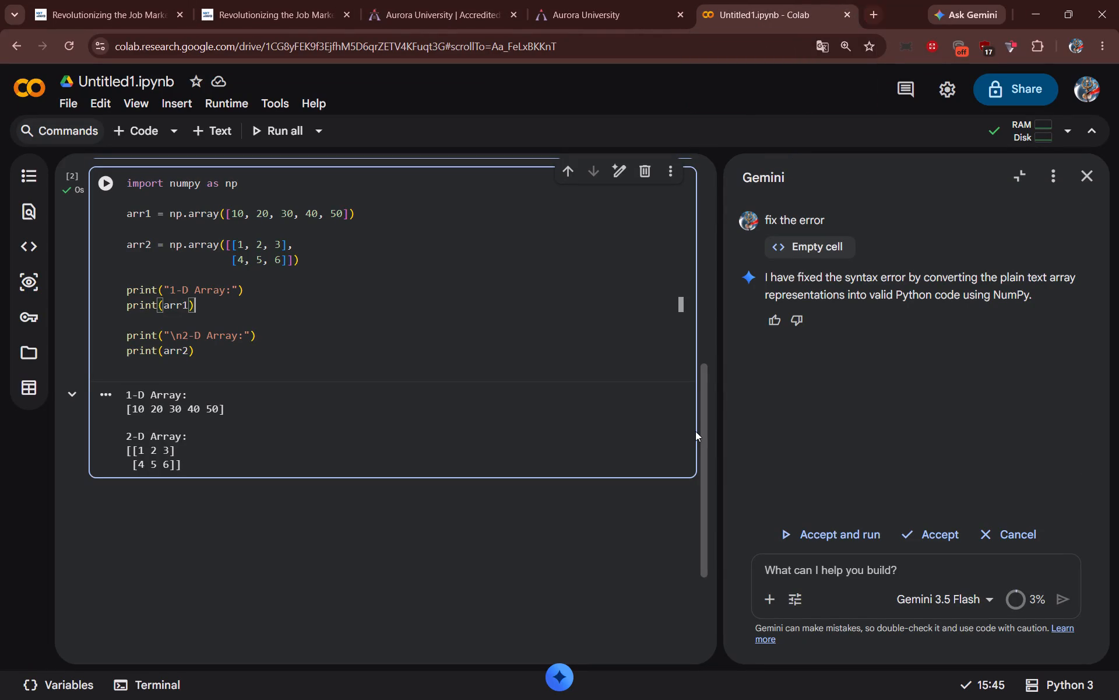
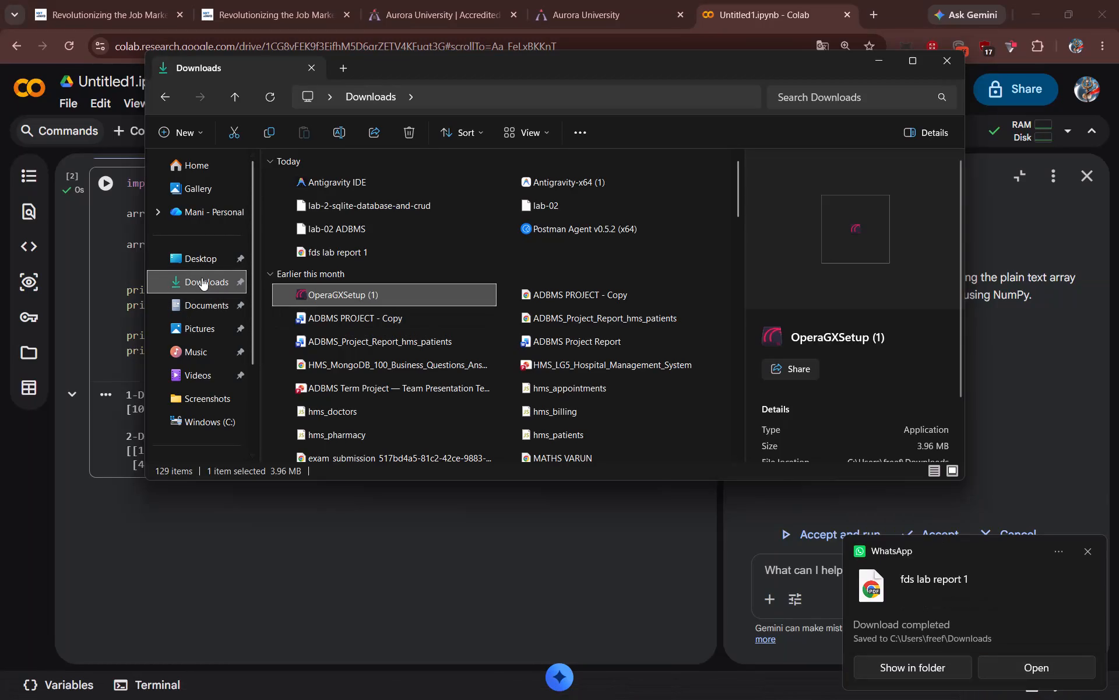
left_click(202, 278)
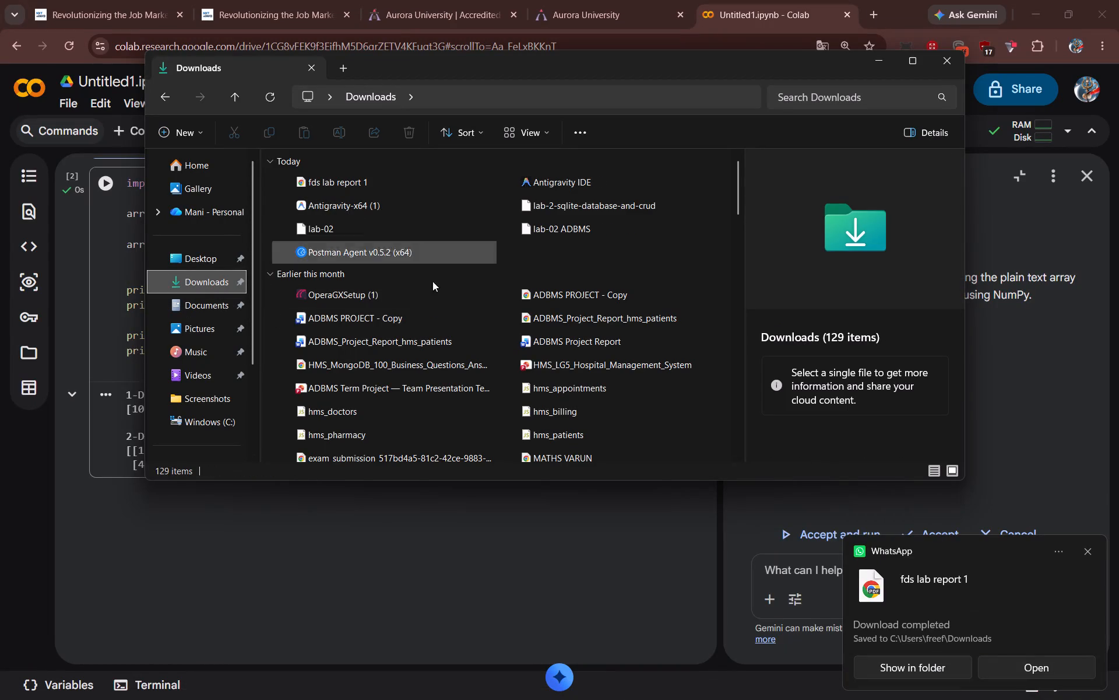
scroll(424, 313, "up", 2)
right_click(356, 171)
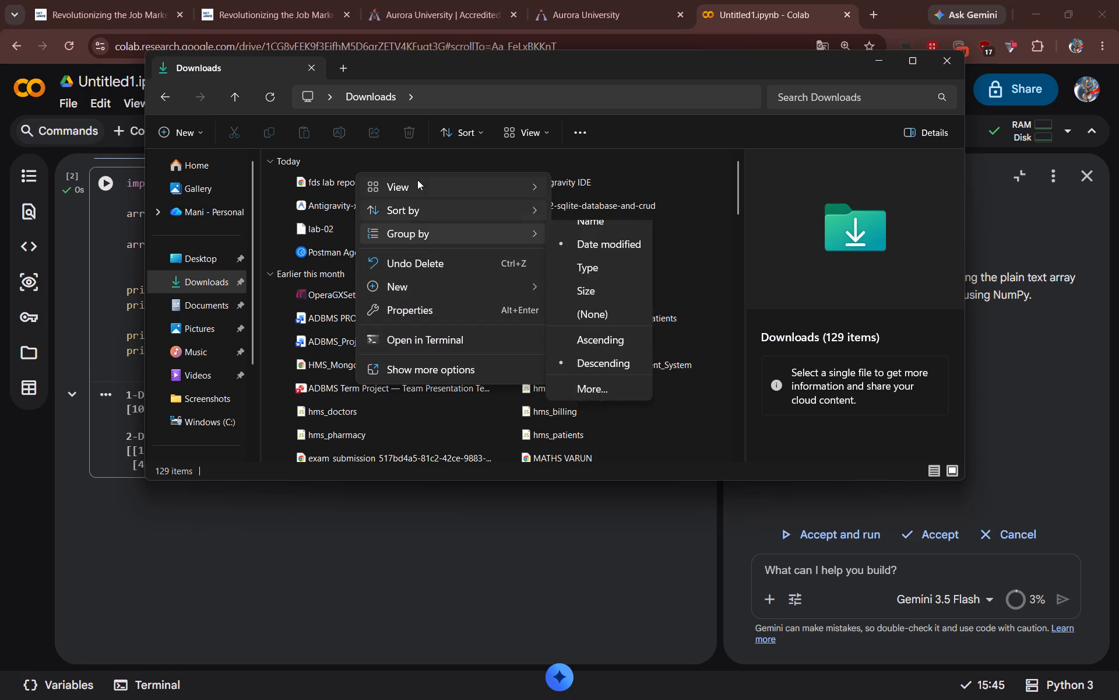
Find the fds lab report 1 PDF among File Explorer's recent files and bring up the full choice of apps to open it with.
left_click(184, 175)
scroll(372, 351, "down", 1)
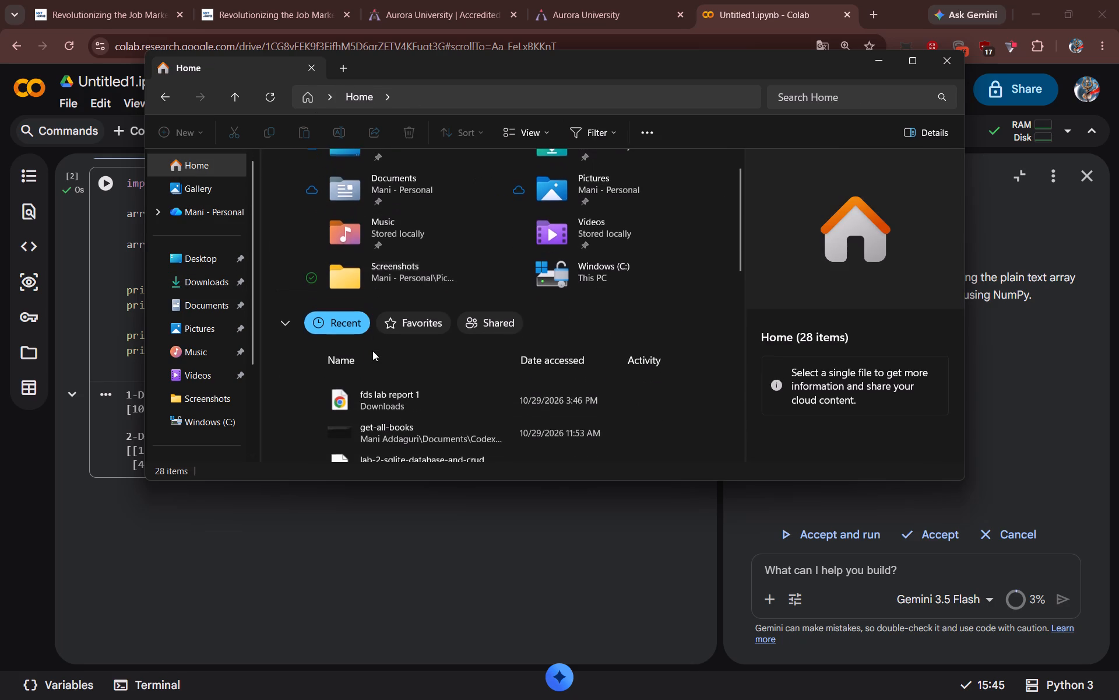
right_click(408, 409)
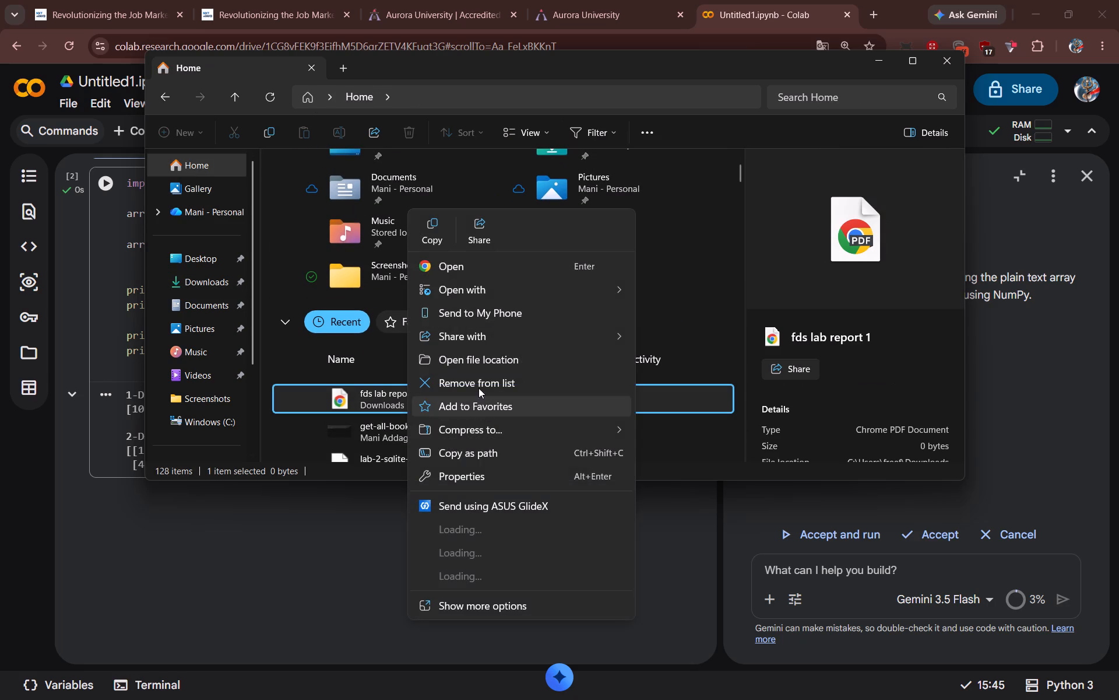
left_click(452, 290)
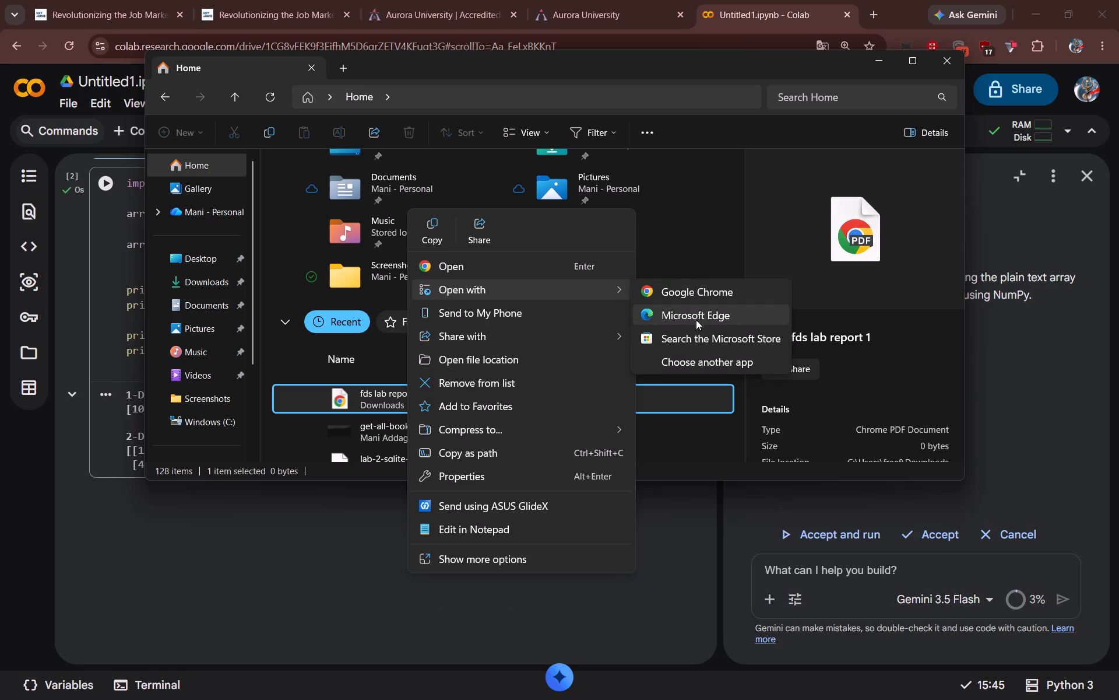
left_click(692, 360)
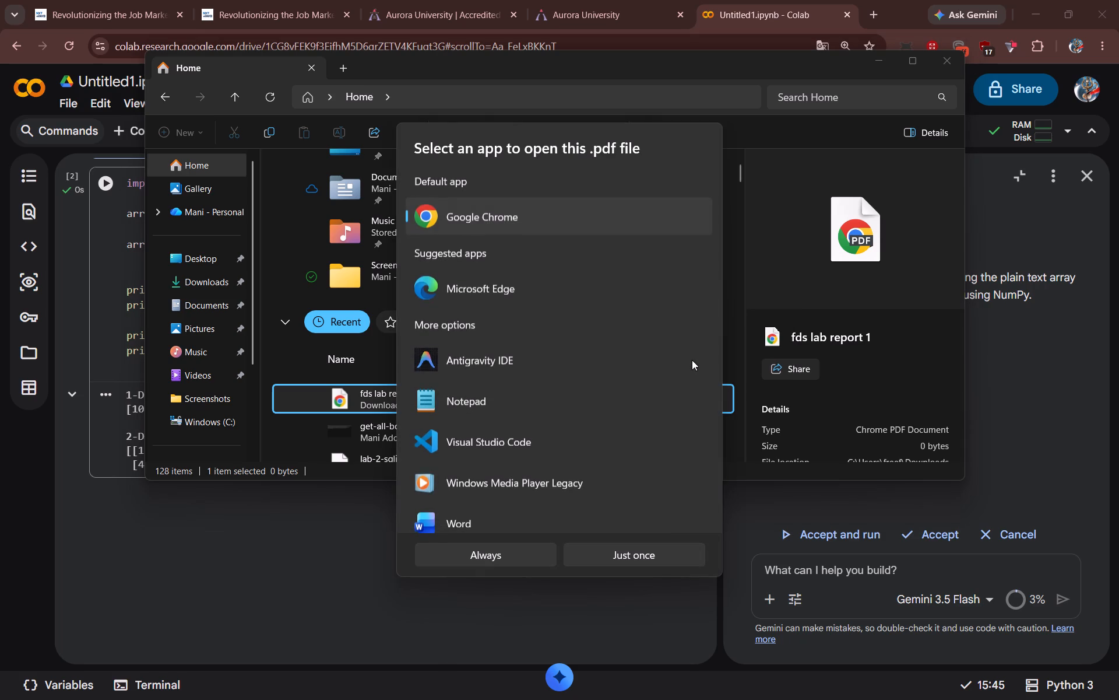
Open the fds lab report 1 PDF with Word just this once and enable editing of it.
scroll(518, 414, "down", 1)
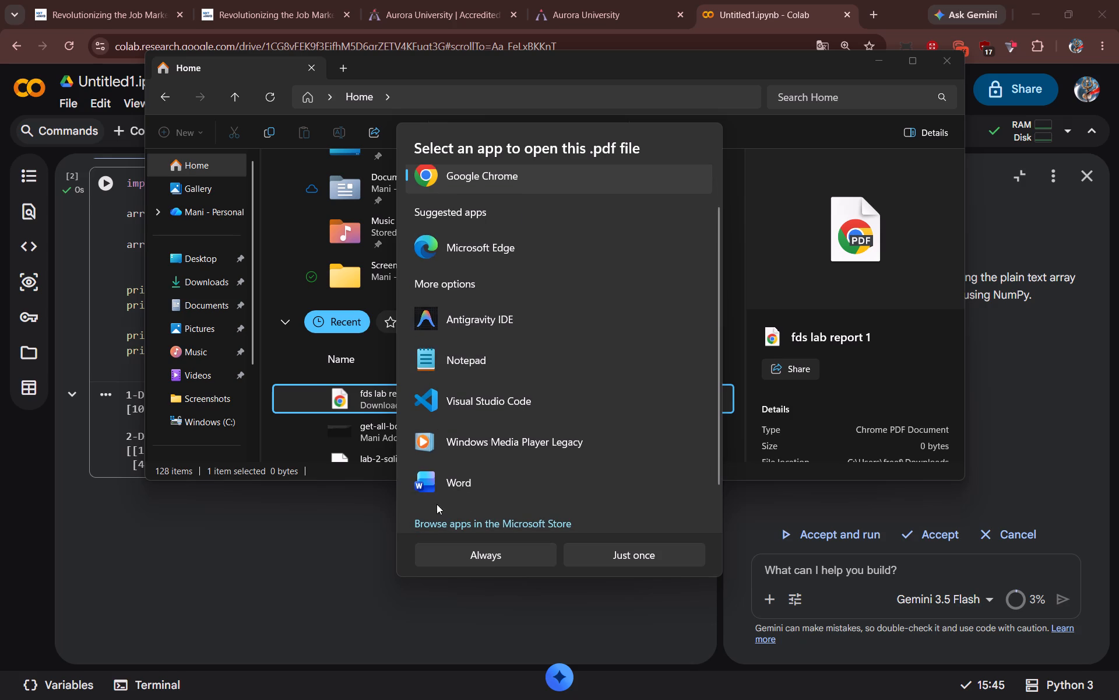
left_click(437, 486)
left_click(620, 550)
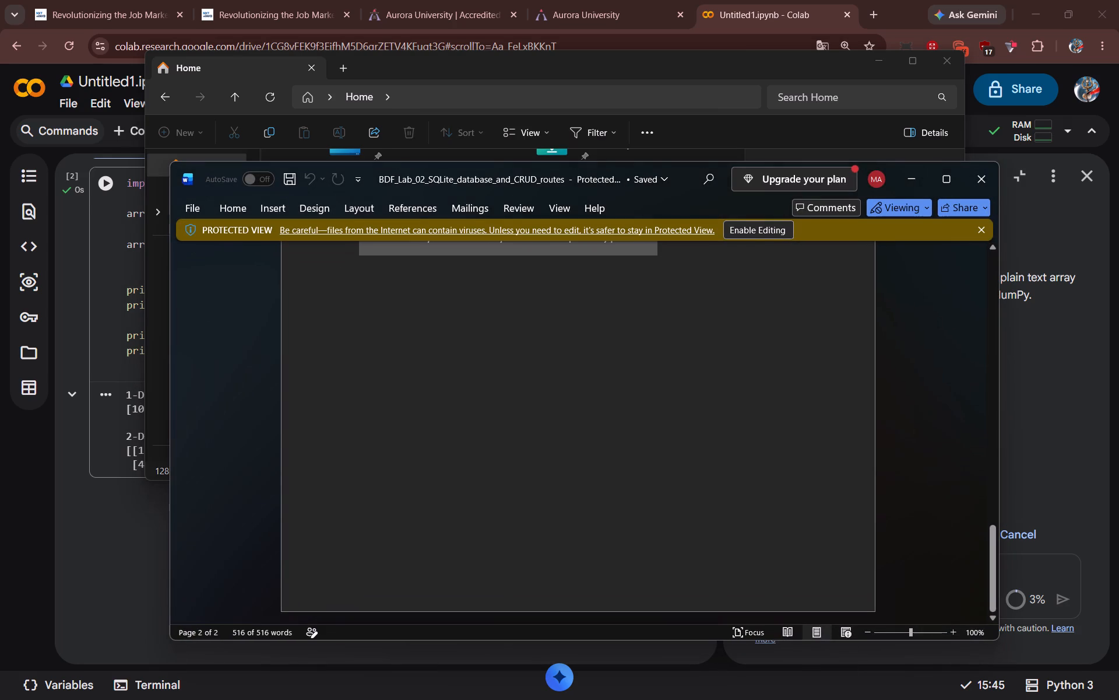
left_click(742, 226)
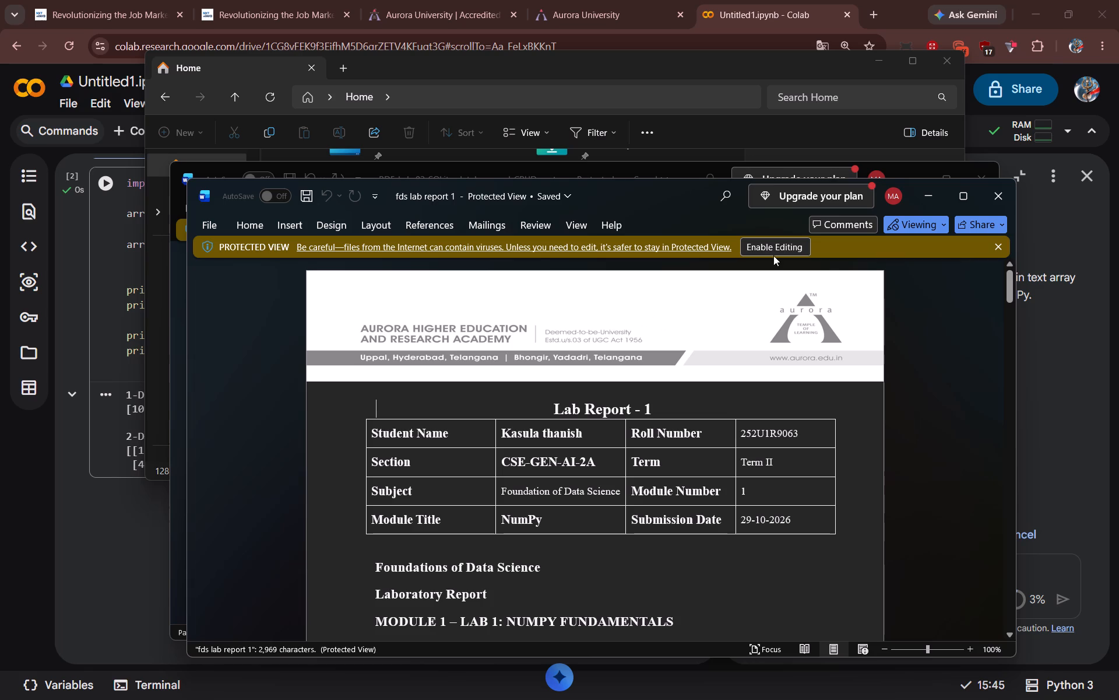
left_click(786, 246)
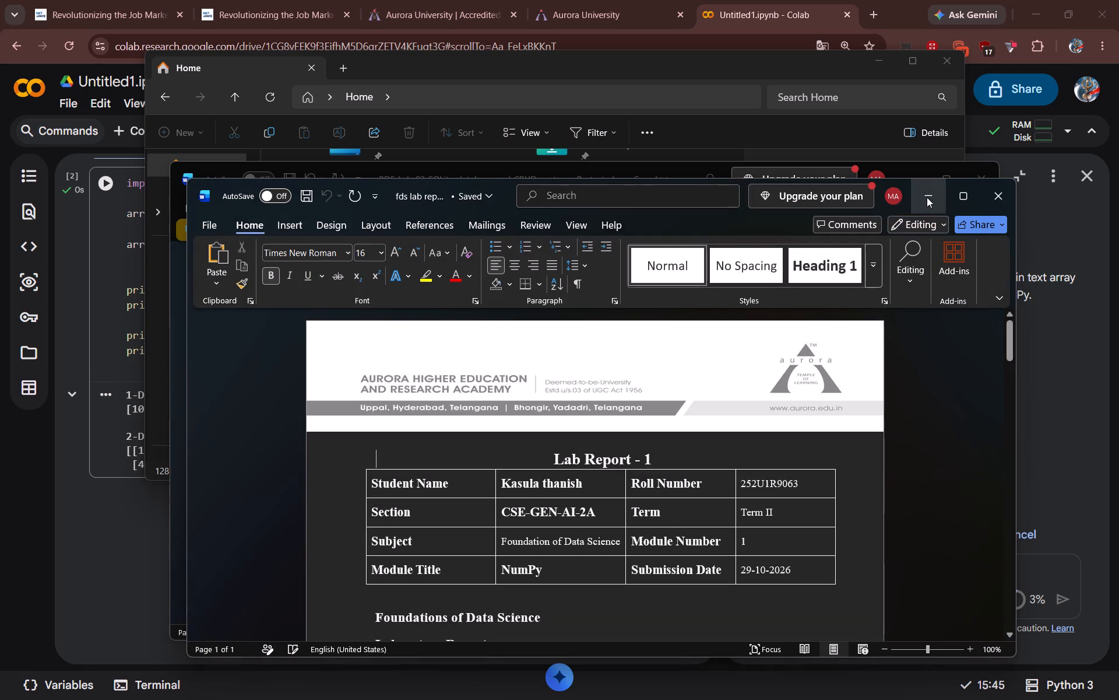
Set the lab report aside, close the BDF_Lab_02 SQLite document, and return to fds lab report 1 in Word.
left_click(927, 197)
scroll(649, 321, "up", 5)
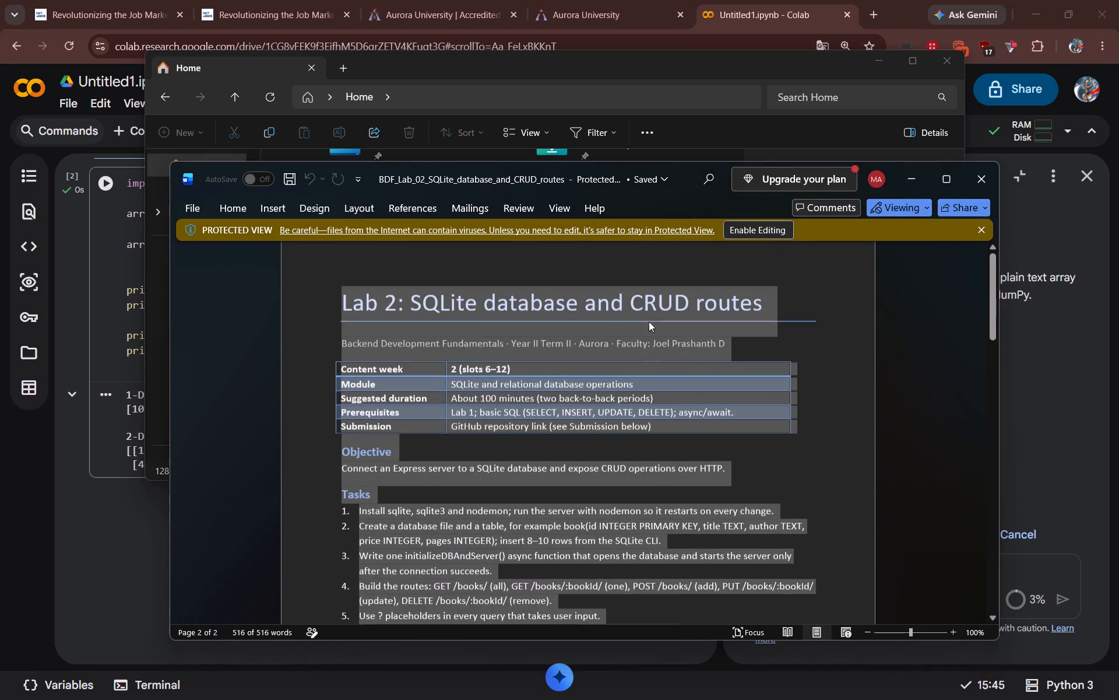
scroll(649, 321, "up", 3)
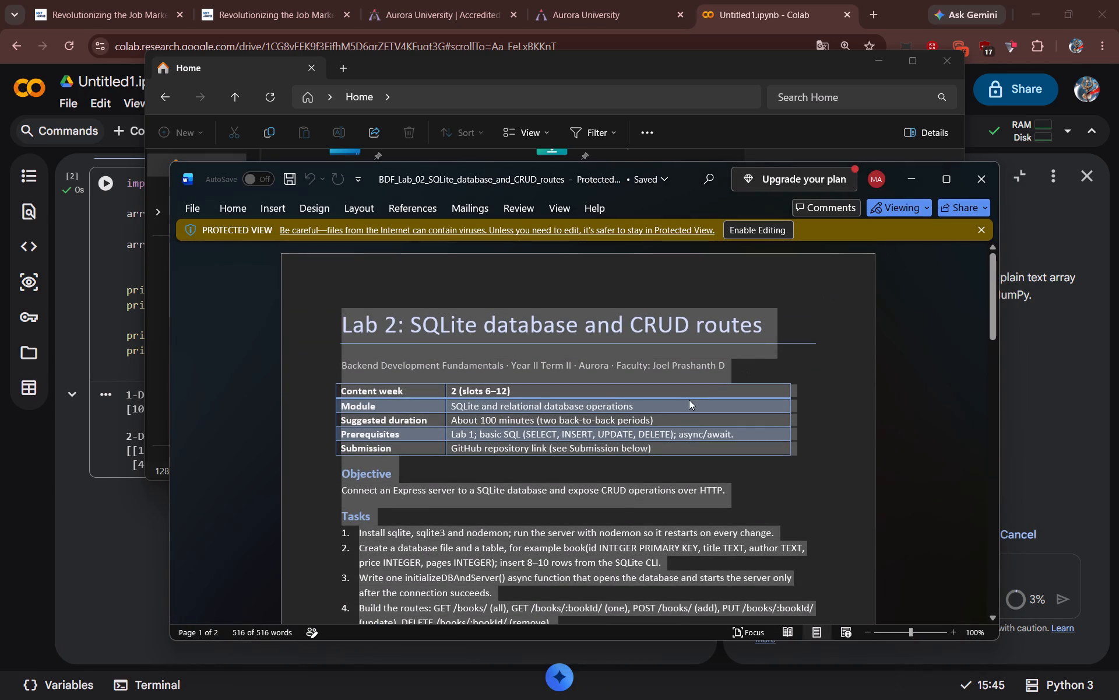
left_click(969, 190)
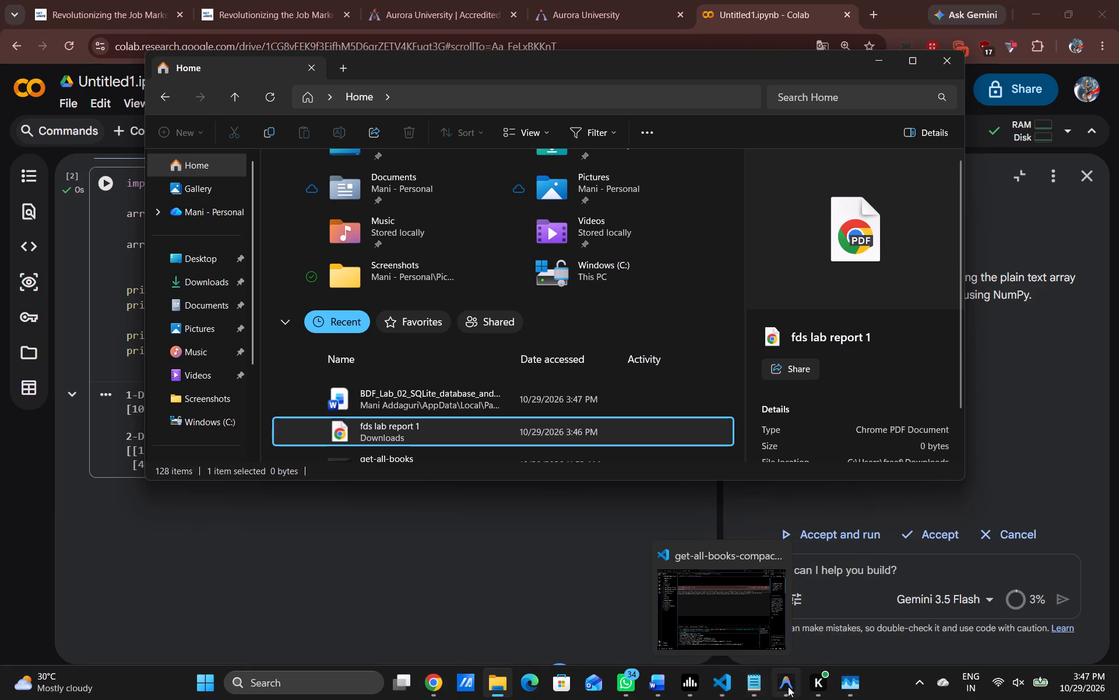
left_click(656, 679)
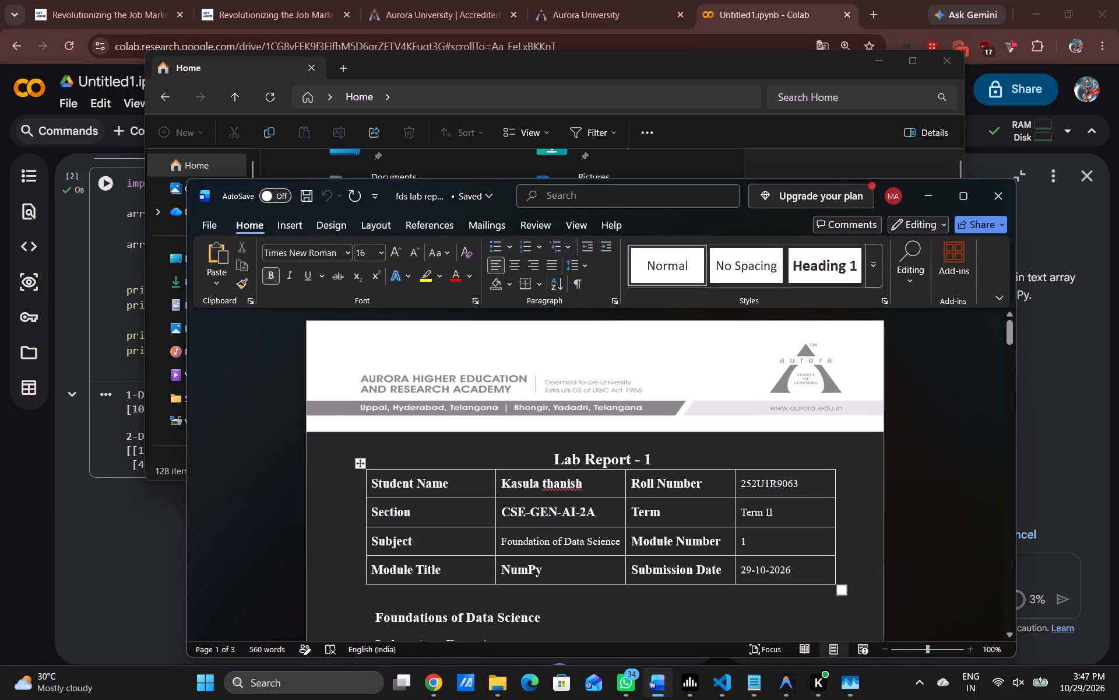
Replace the old code picture under "1.NumPy Array Creation" with the copied screenshot of the Colab notebook.
scroll(604, 469, "down", 6)
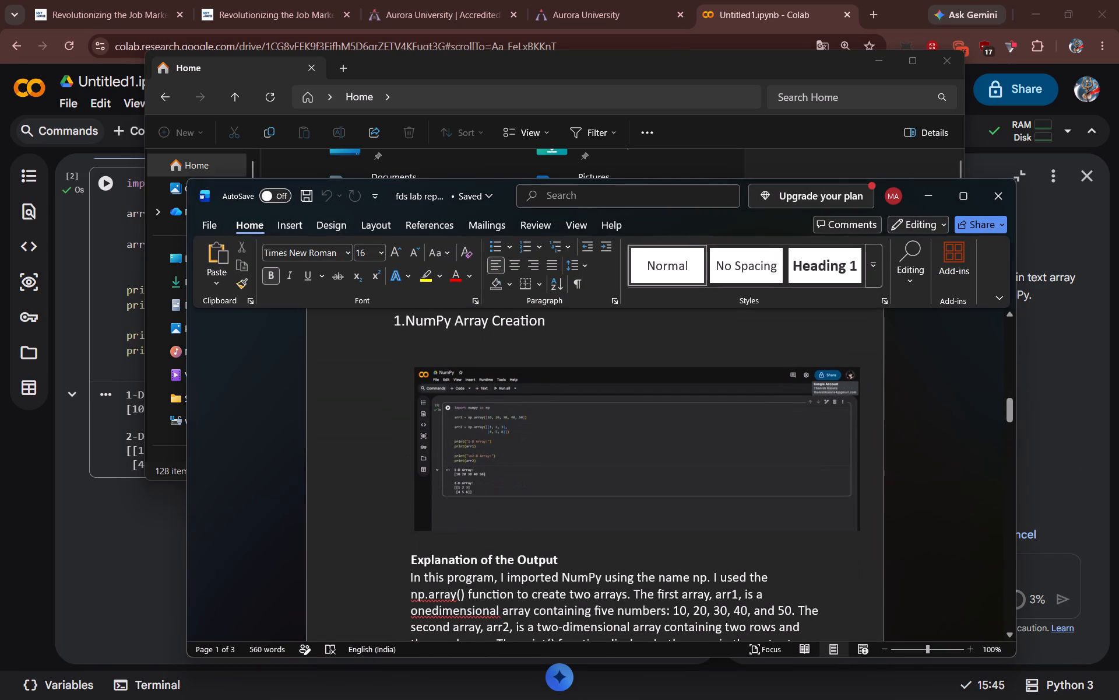
left_click(556, 455)
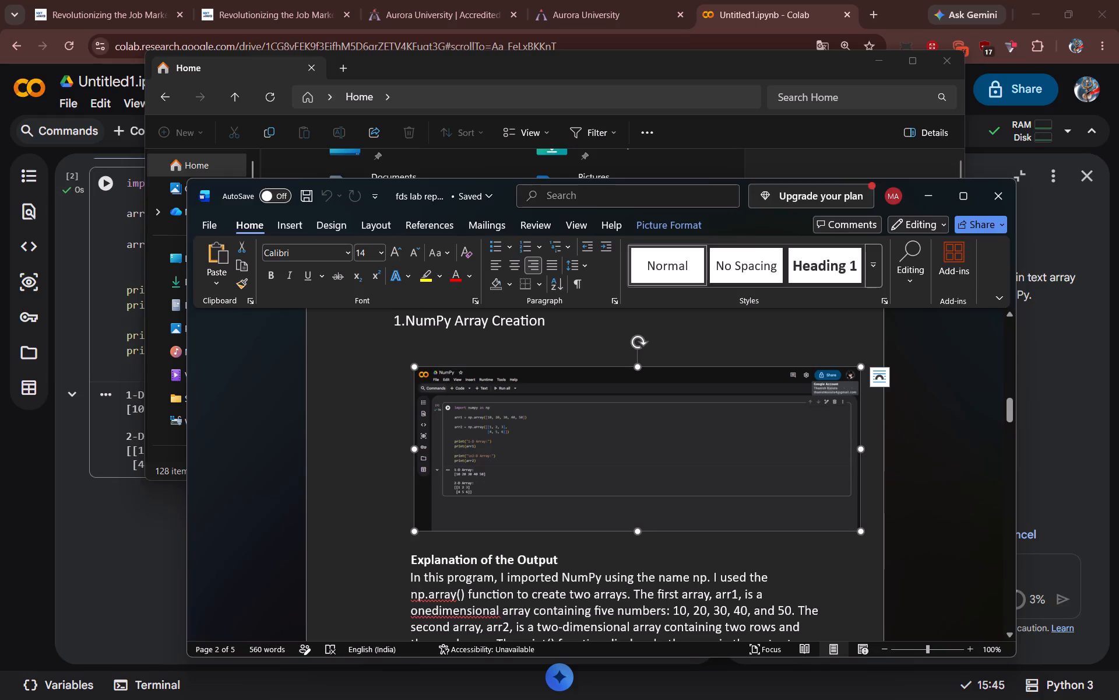
key("ctrl+v")
scroll(470, 436, "up", 1)
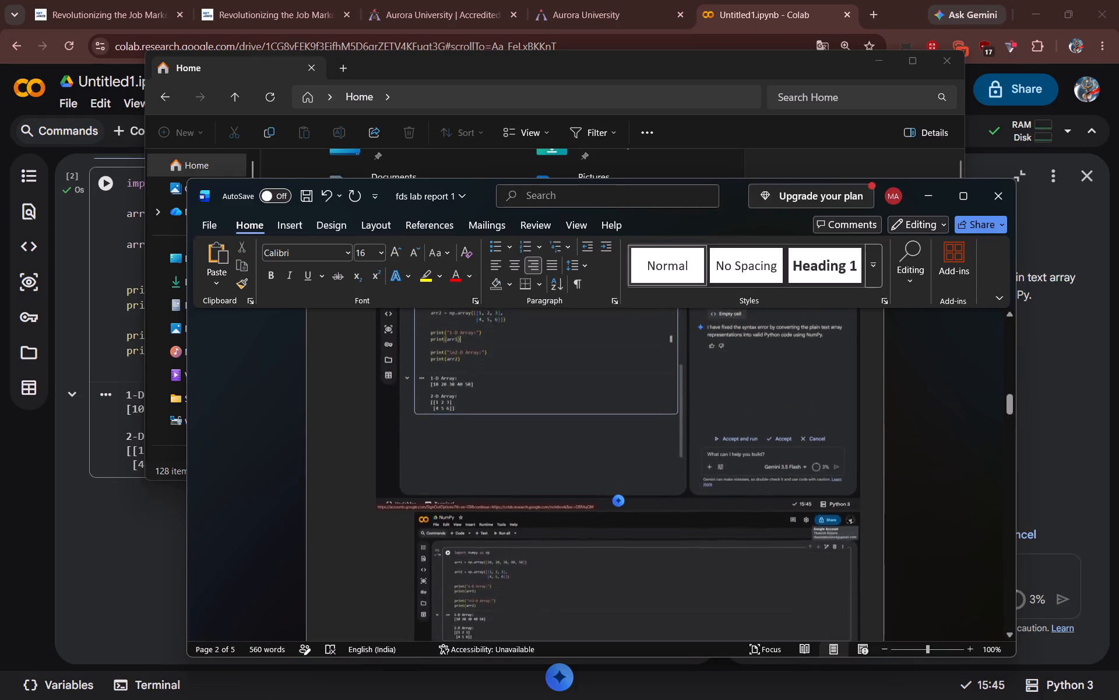
scroll(470, 436, "up", 1)
scroll(470, 436, "down", 1)
left_click(550, 526)
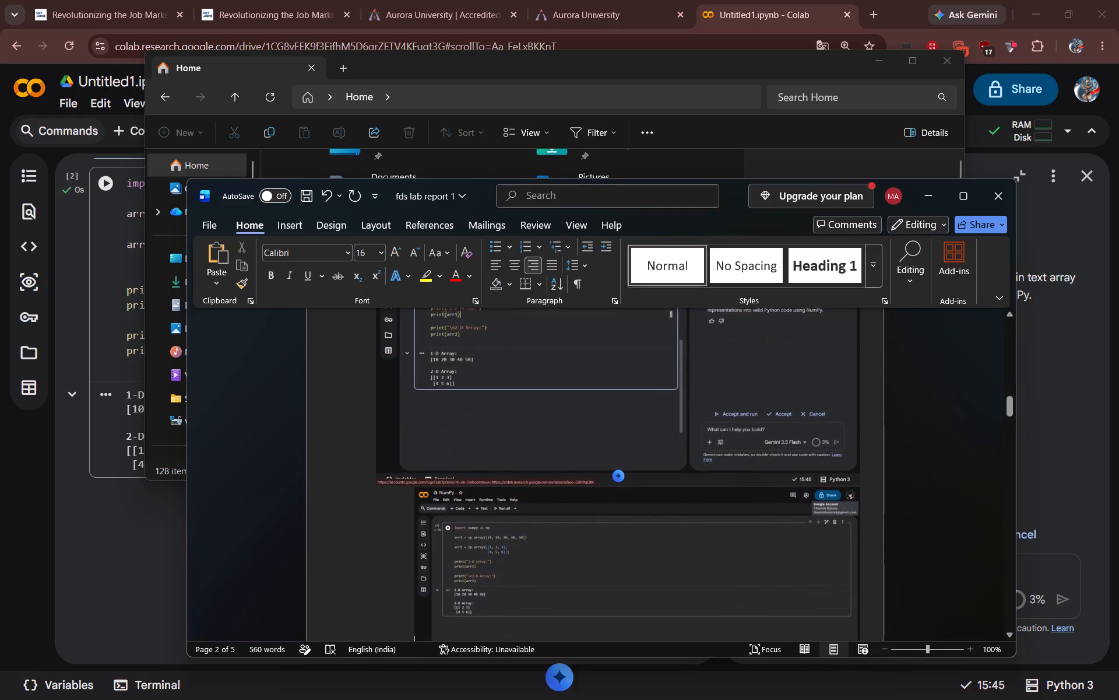
key("Delete")
Copy the code picture under the "2. NumPy Attributes" heading in the lab report.
scroll(550, 526, "up", 1)
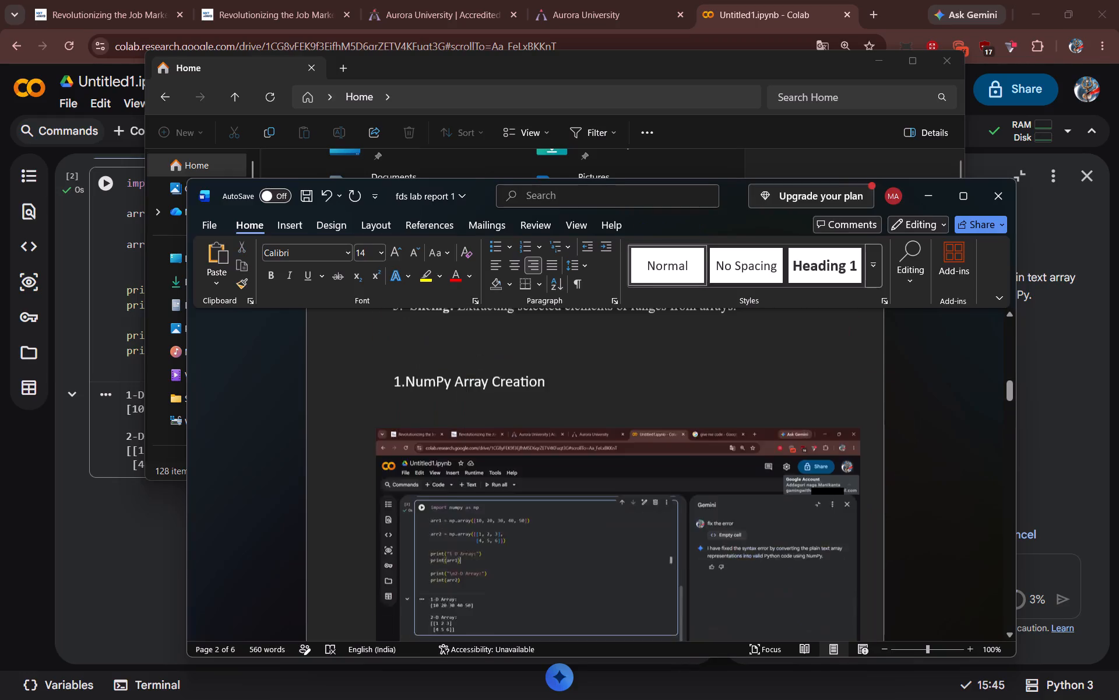
scroll(550, 526, "up", 2)
scroll(550, 526, "down", 3)
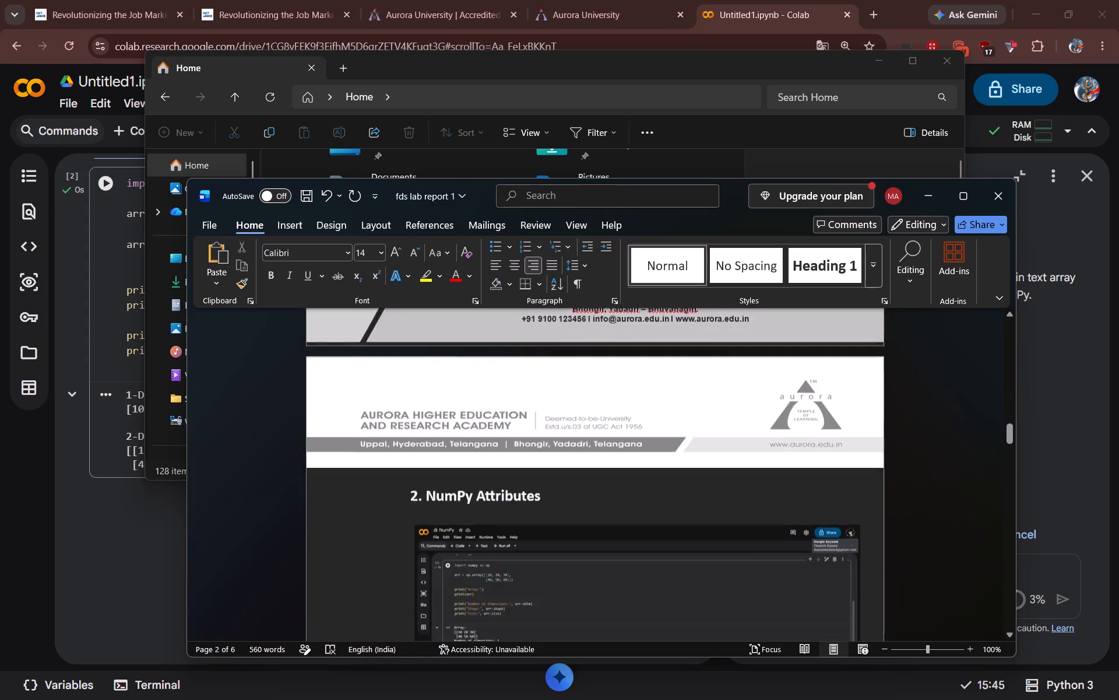
scroll(550, 526, "down", 2)
left_click(518, 459)
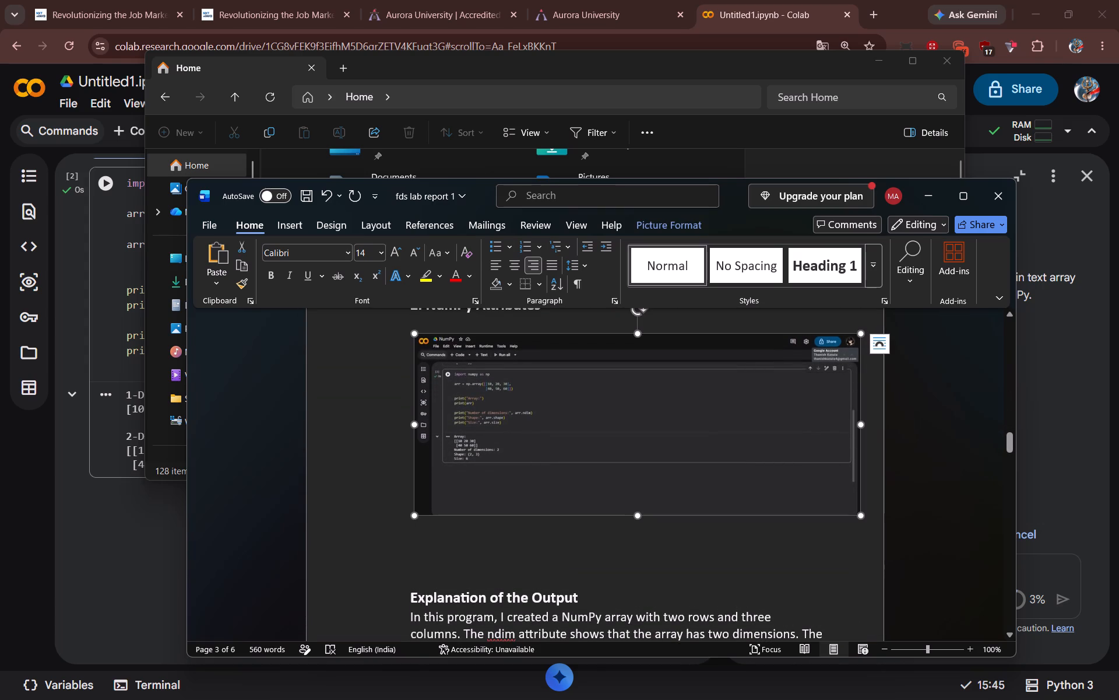
key("ctrl+c")
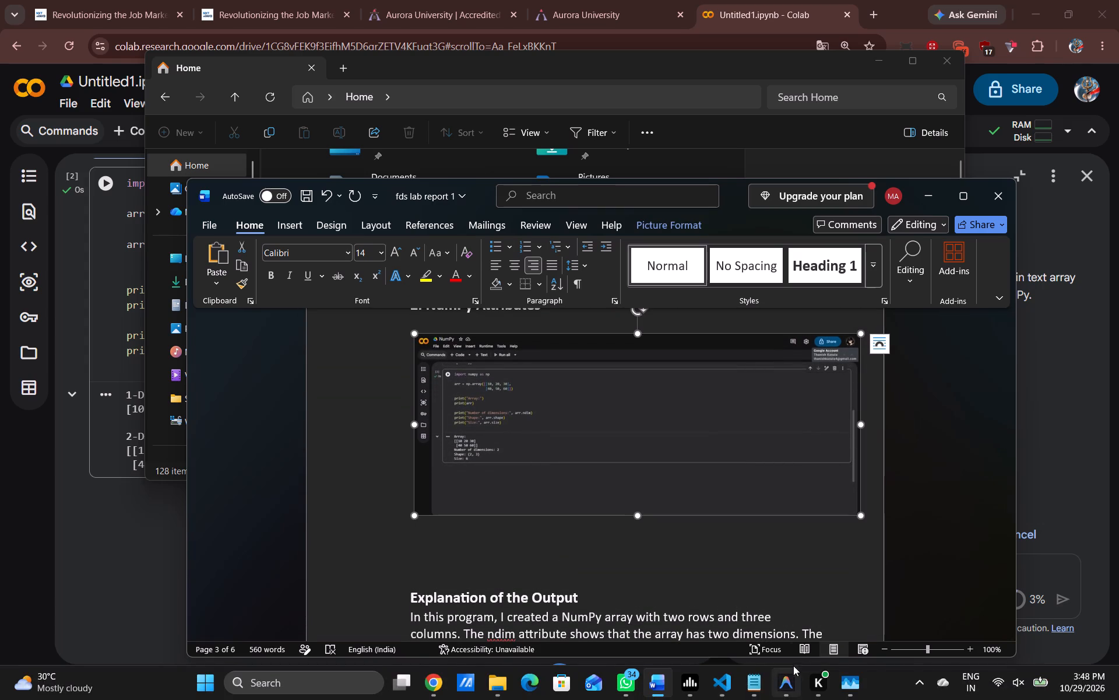
In a new Chrome tab, paste the copied picture into Google's search box and submit it with the prompt "give me a code".
left_click(875, 11)
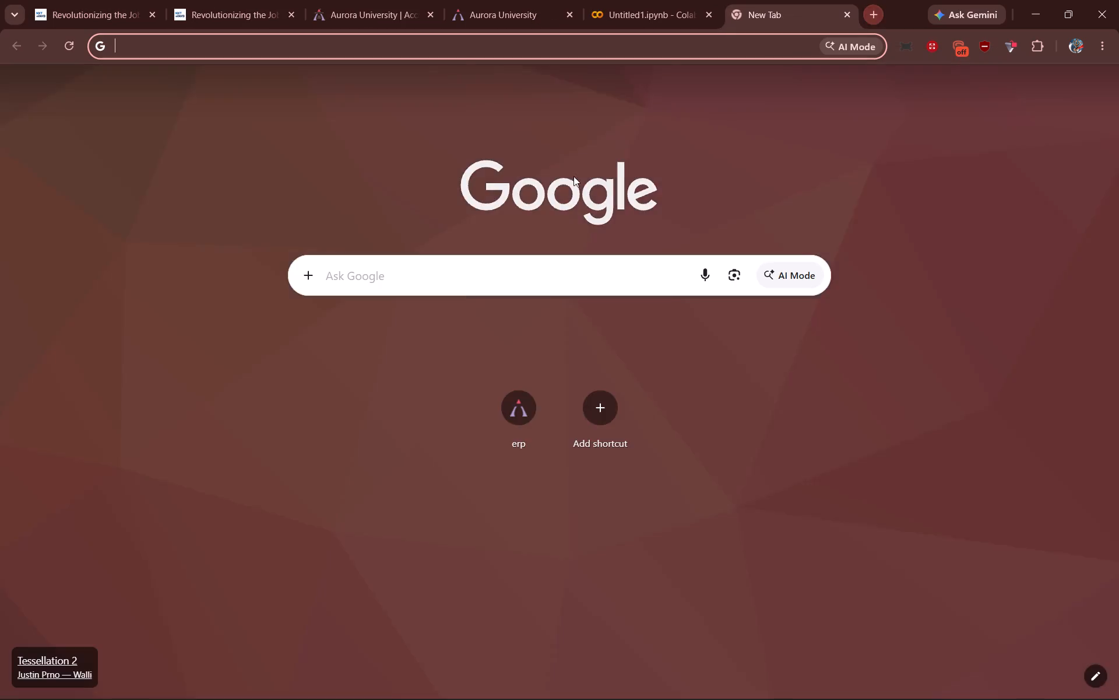
left_click(456, 263)
key("ctrl+v")
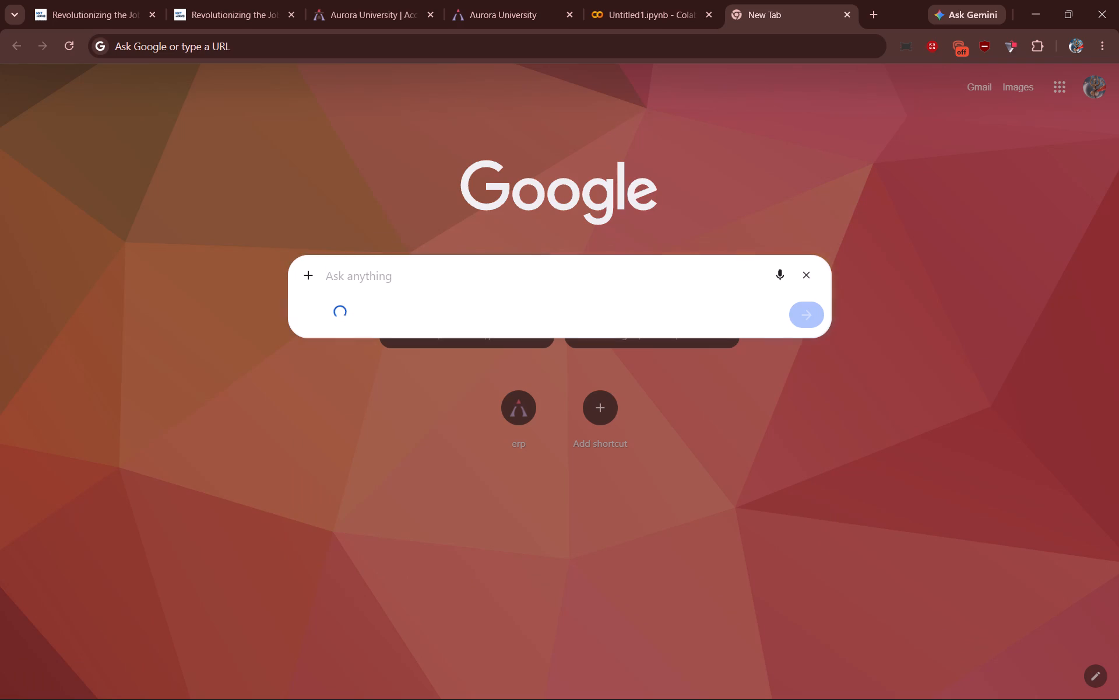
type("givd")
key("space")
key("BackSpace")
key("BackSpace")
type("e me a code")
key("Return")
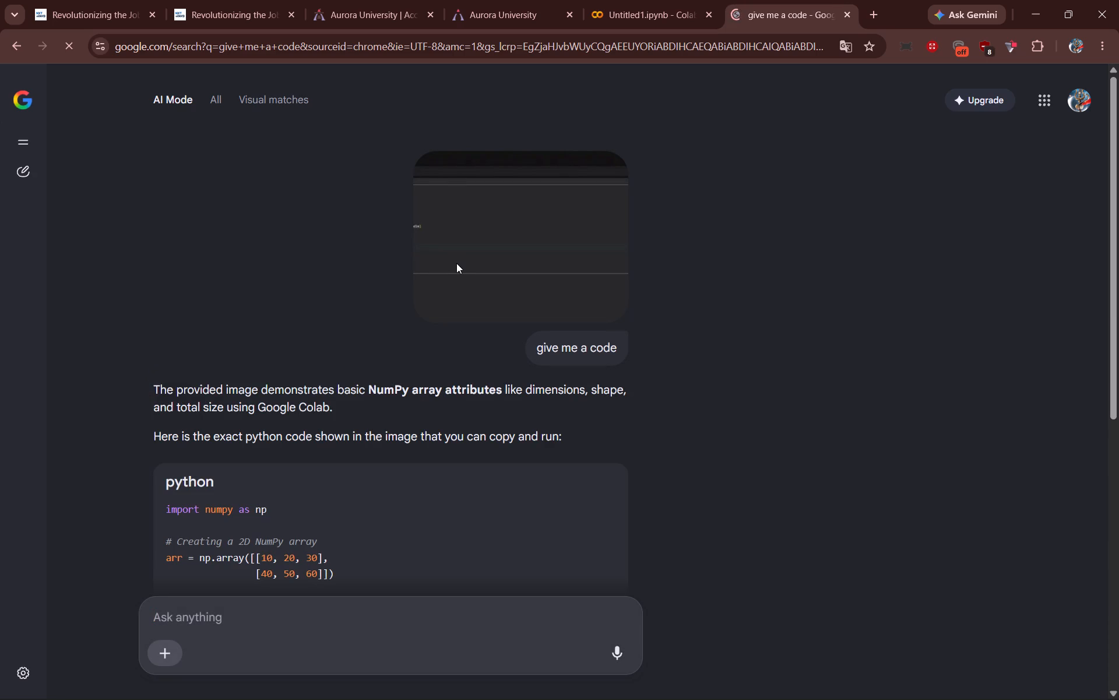
Copy the Python code for the NumPy array attributes from the AI Mode answer.
scroll(364, 246, "down", 4)
left_click(609, 309)
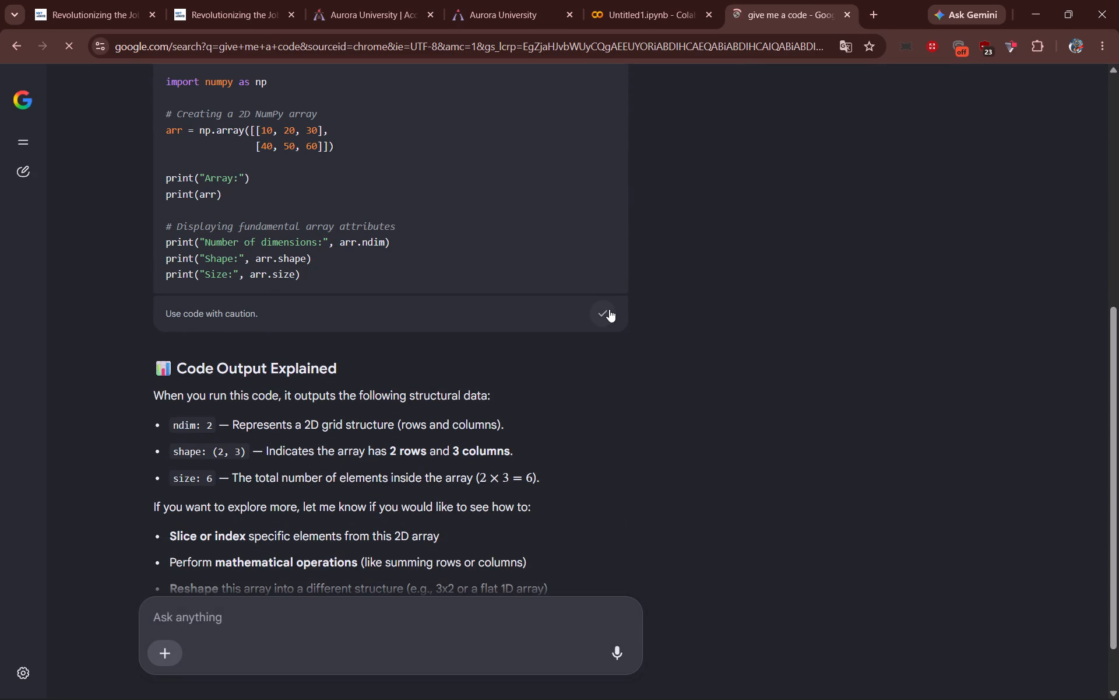
In the Untitled1.ipynb notebook, insert a new code cell at the end and paste the copied array attributes code into it.
left_click(191, 0)
left_click(382, 15)
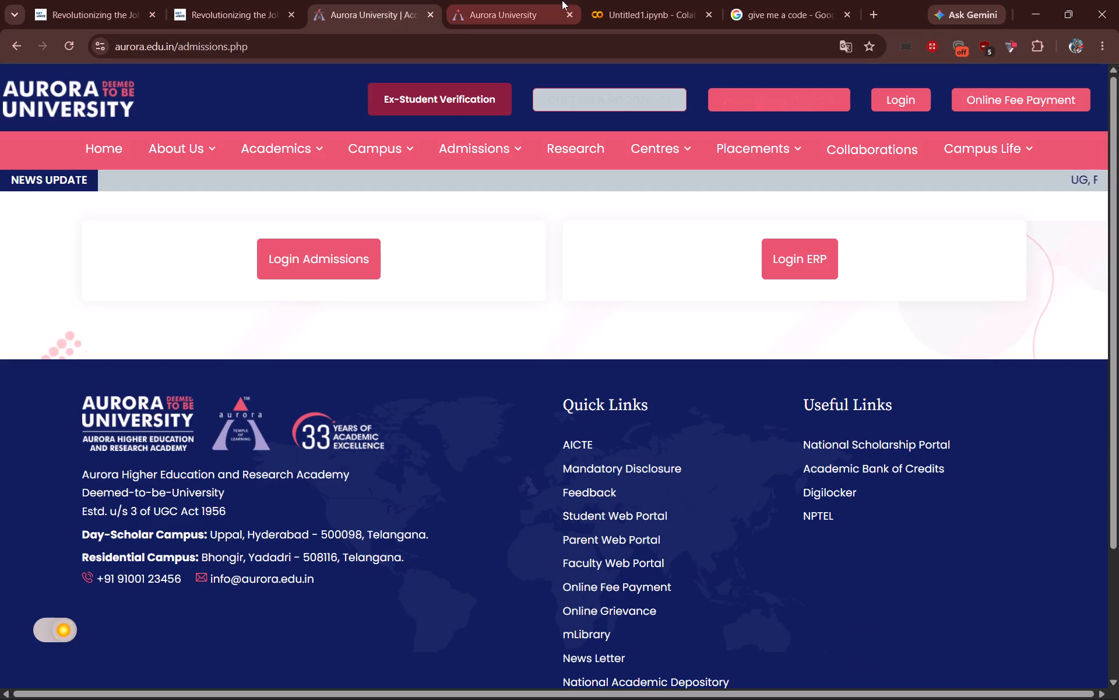
left_click(659, 0)
left_click(132, 129)
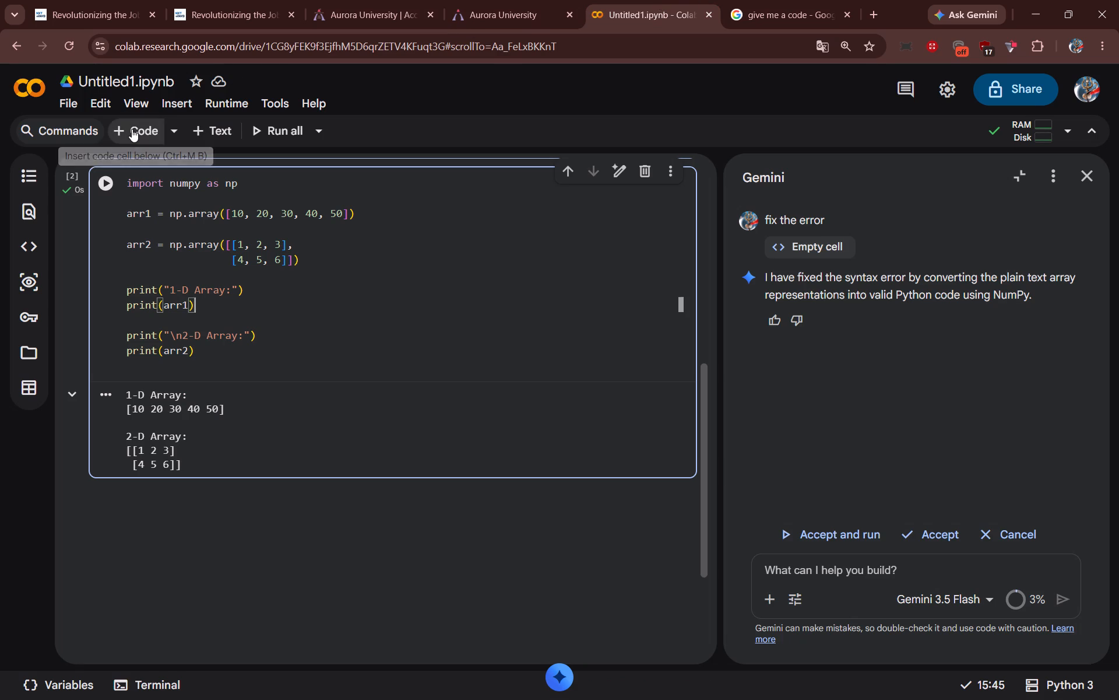
scroll(298, 425, "down", 2)
scroll(235, 409, "down", 5)
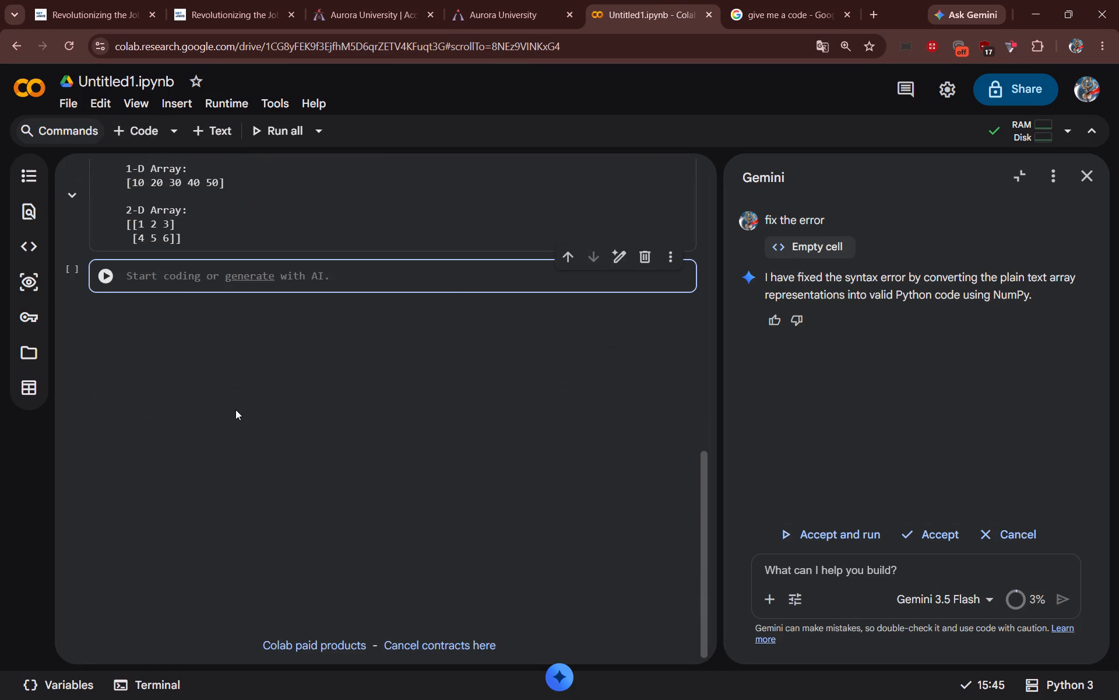
key("ctrl+v")
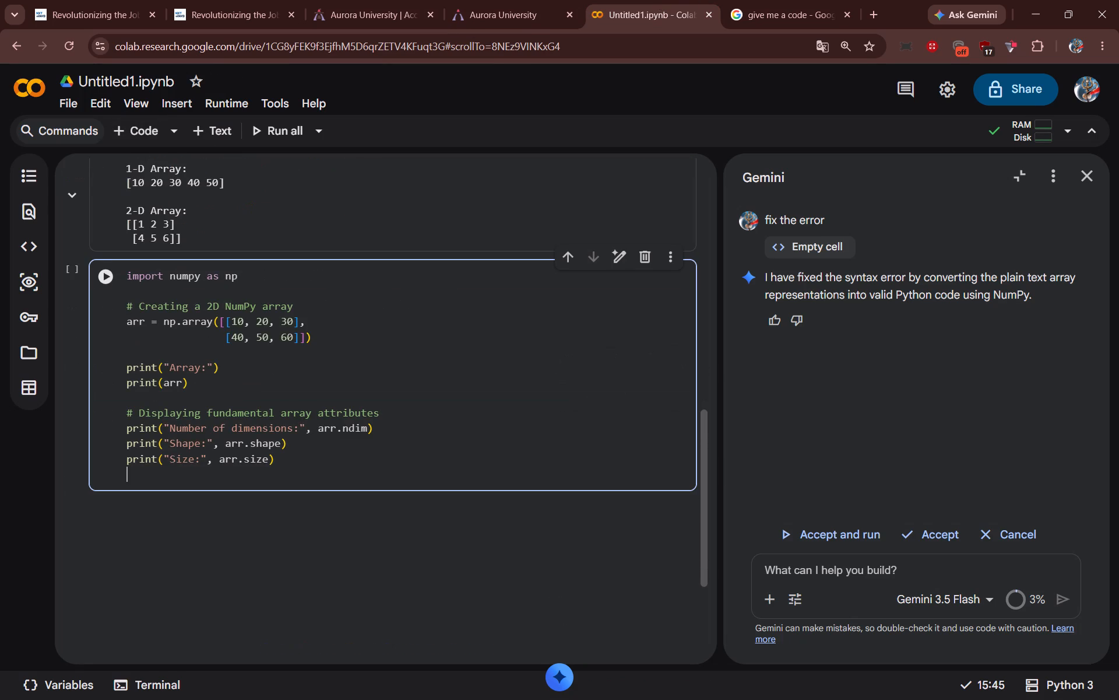
Run the new cell containing the NumPy array attributes code.
left_click(105, 274)
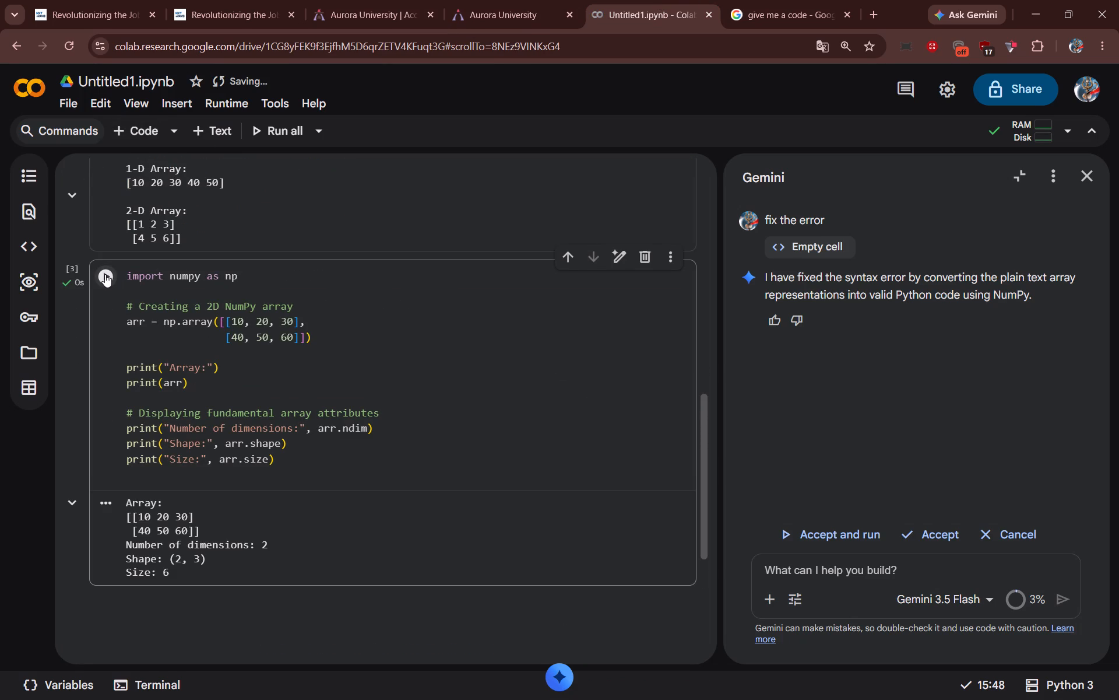
Capture a screenshot of the notebook showing the attributes code, its output and the Google account tooltip, excluding the browser's tab strip.
scroll(289, 400, "down", 1)
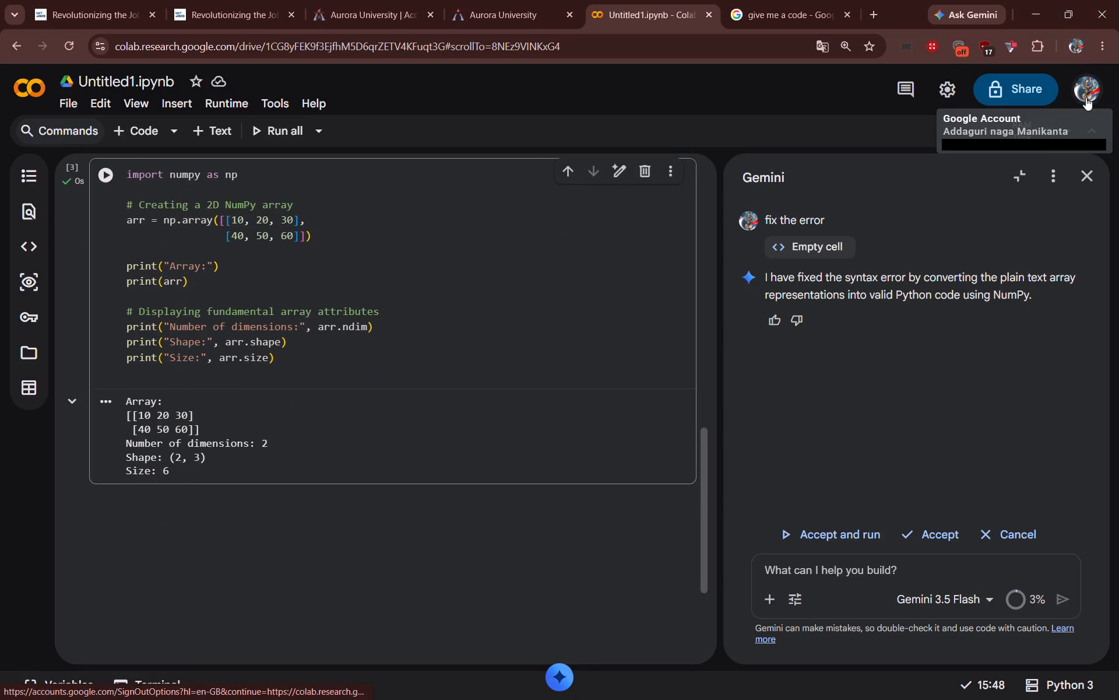
key("Print")
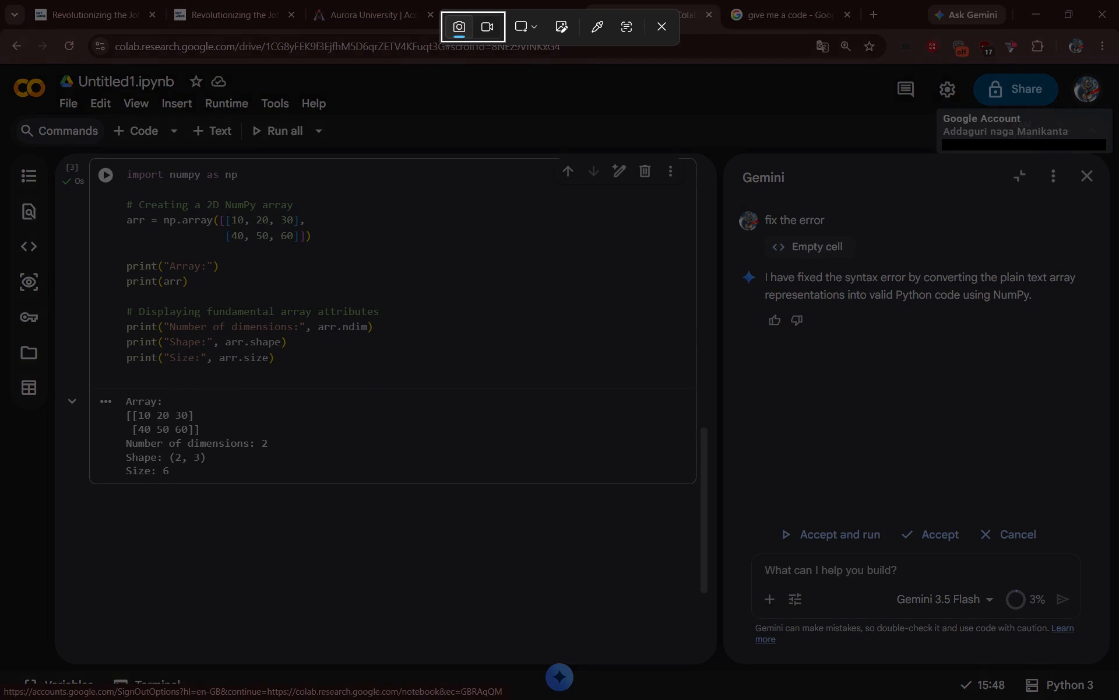
left_click_drag(8, 32, 1118, 699)
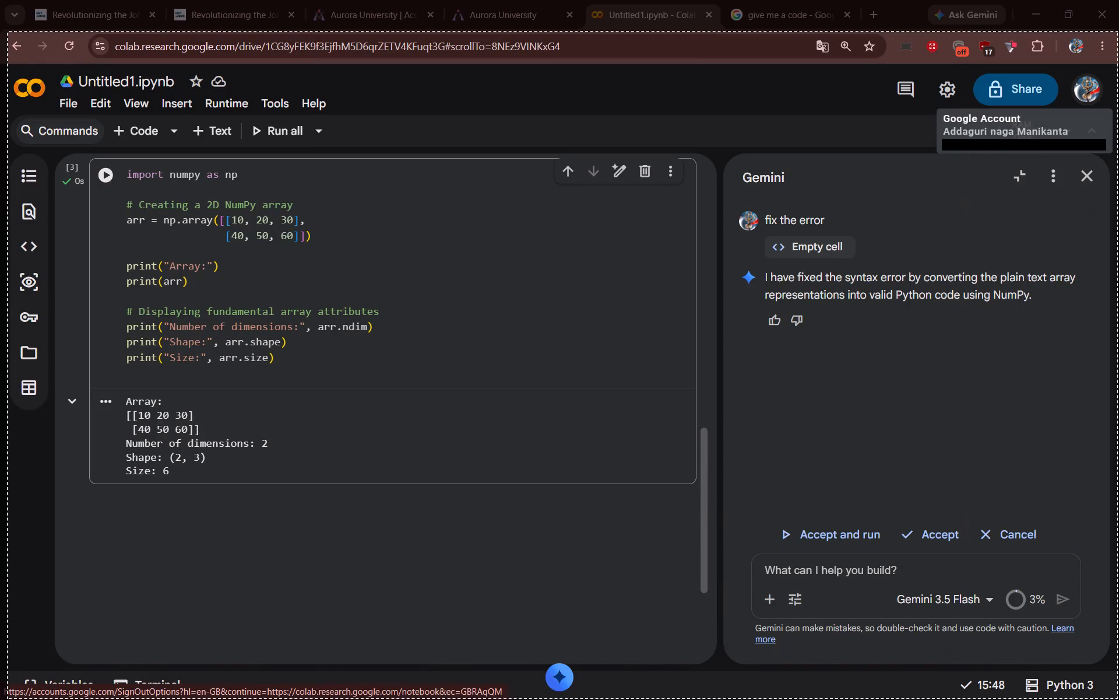
left_click_drag(1118, 699, 1116, 699)
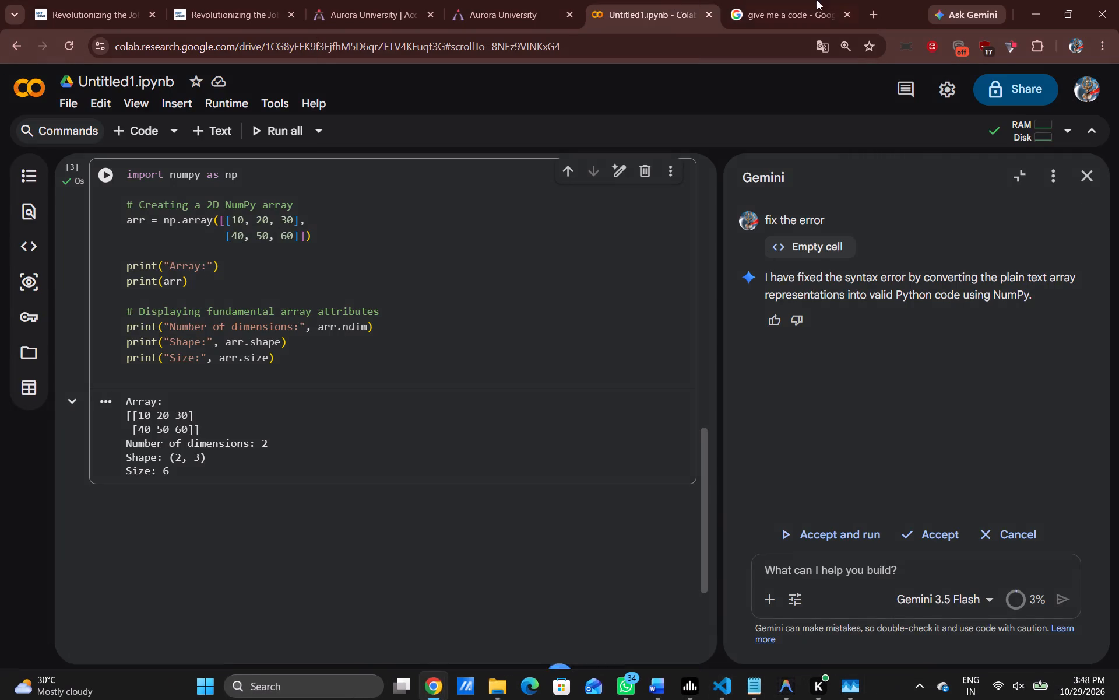
In the Word report, replace the old code picture under "2. NumPy Attributes" with the new notebook screenshot.
left_click(660, 678)
scroll(543, 597, "down", 3)
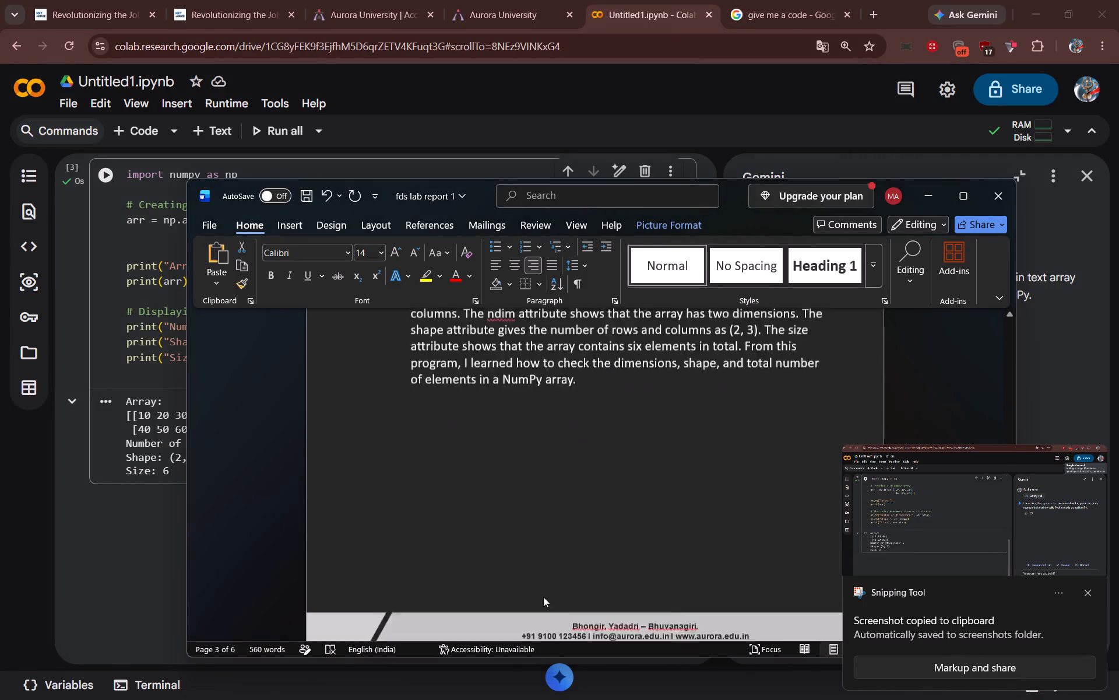
scroll(543, 597, "up", 1)
scroll(543, 597, "down", 1)
scroll(543, 597, "up", 1)
scroll(543, 597, "down", 1)
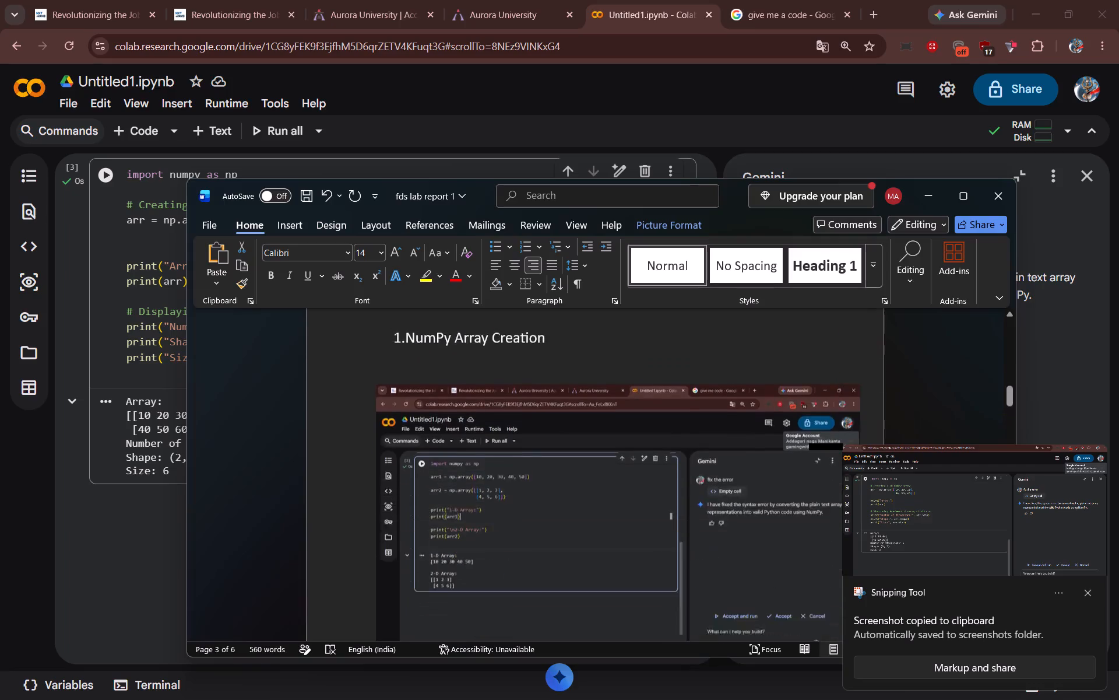
scroll(543, 597, "down", 1)
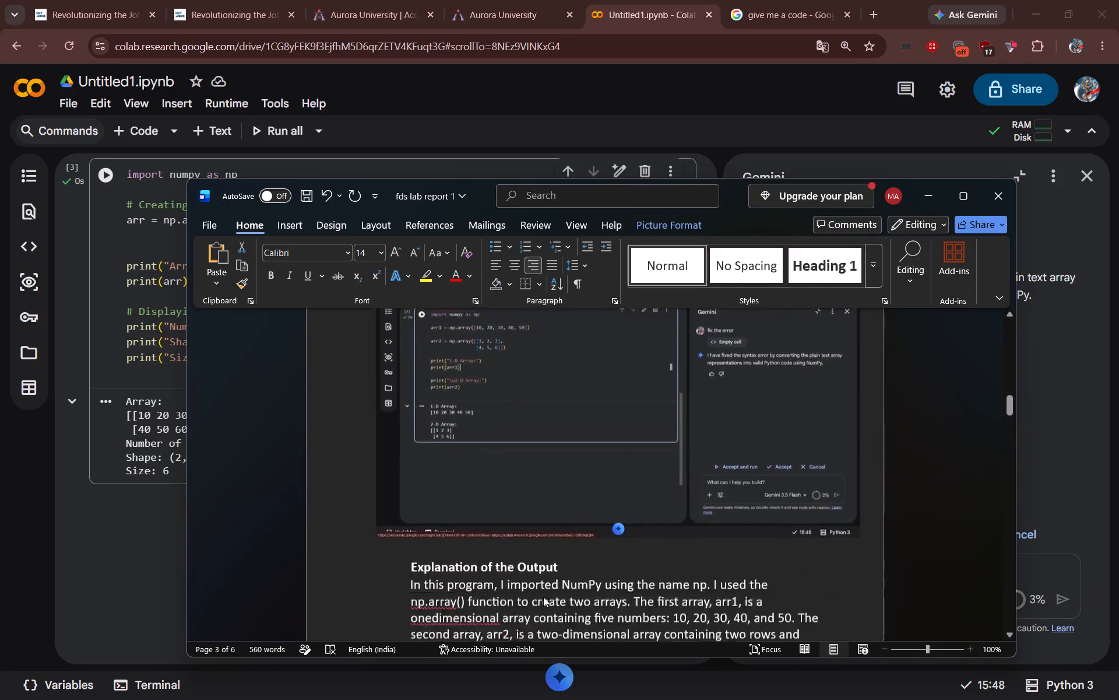
scroll(543, 597, "down", 1)
left_click(483, 467)
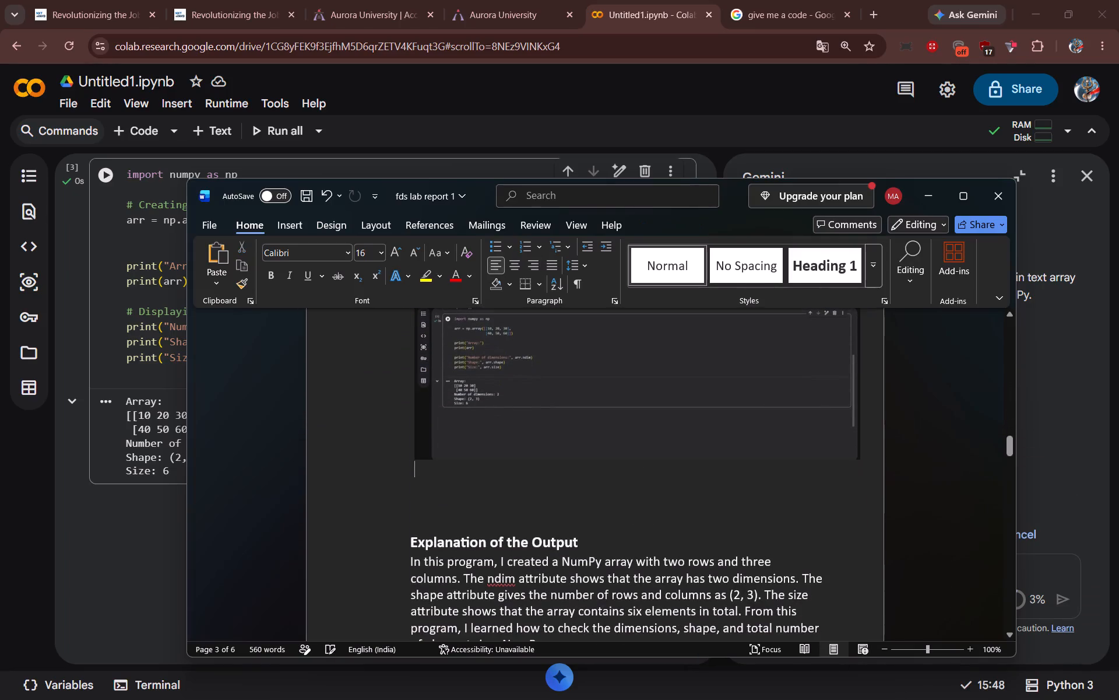
left_click(473, 383)
scroll(473, 383, "up", 3)
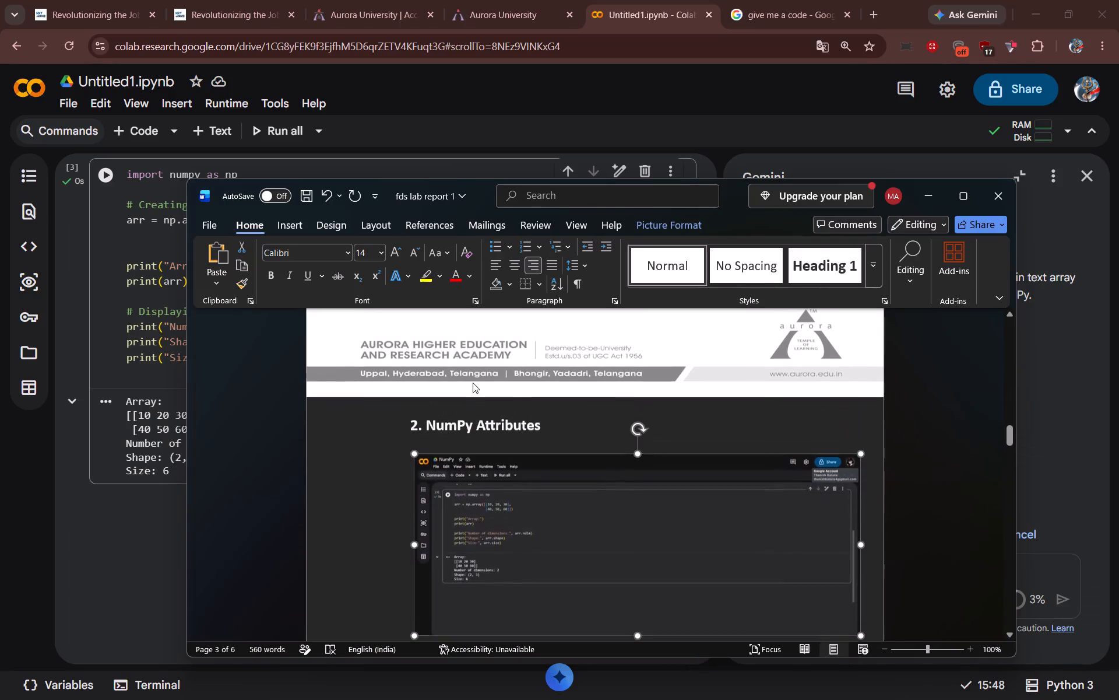
key("ctrl+v")
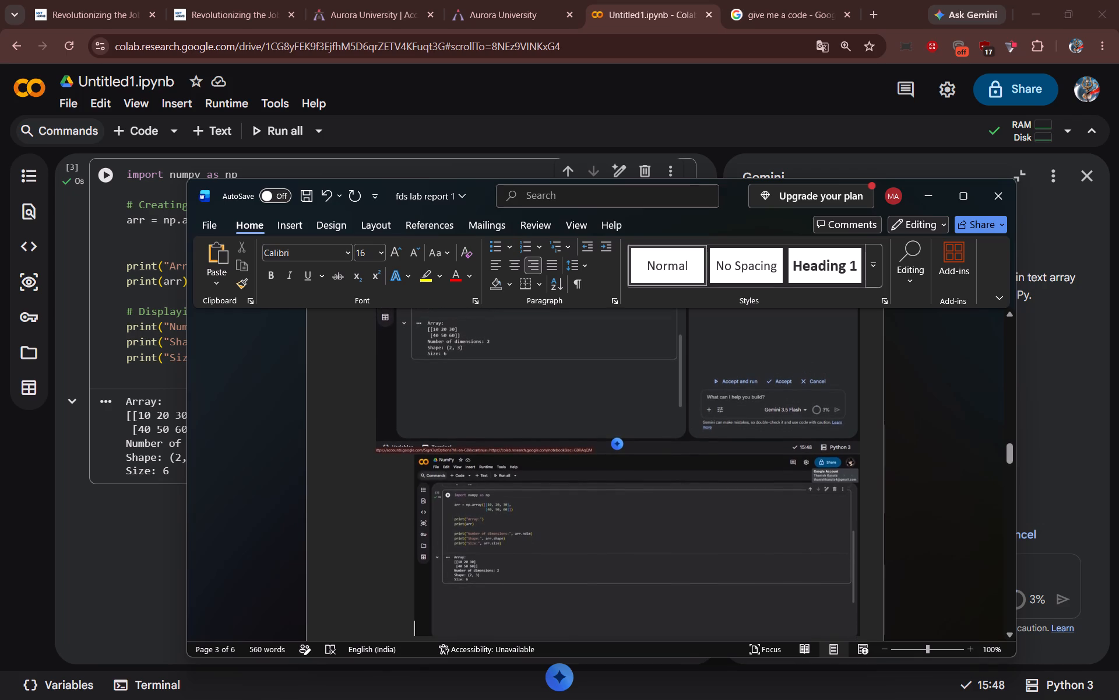
left_click(744, 494)
key("Delete")
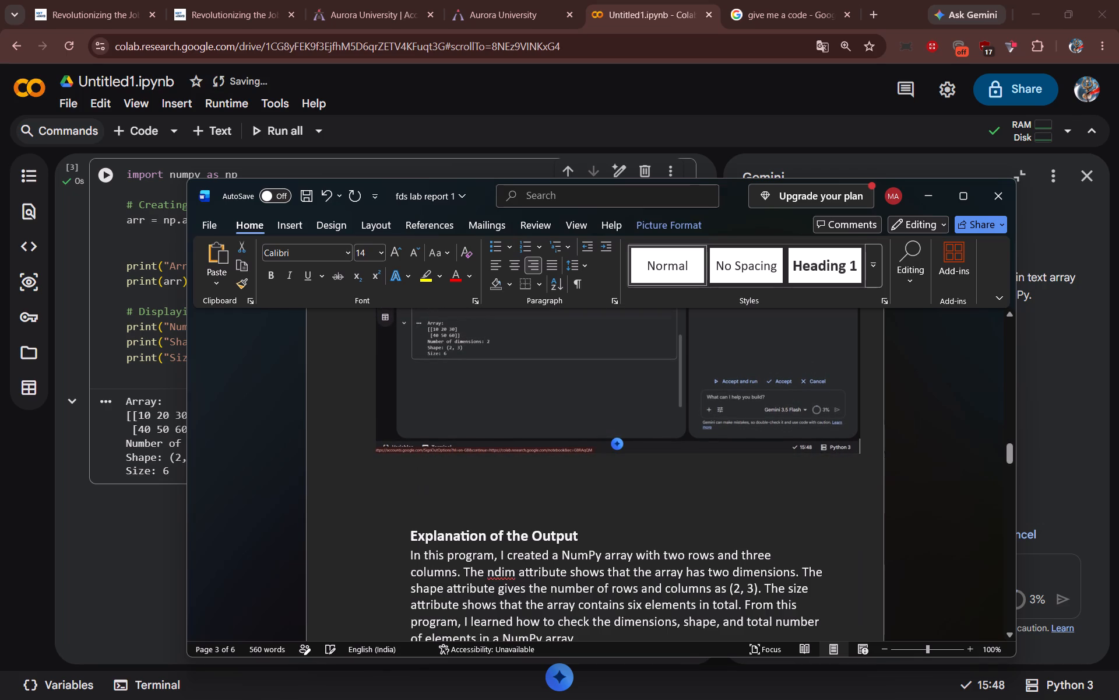
Copy the code picture under the "3. NumPy Data Types" heading.
scroll(744, 494, "up", 1)
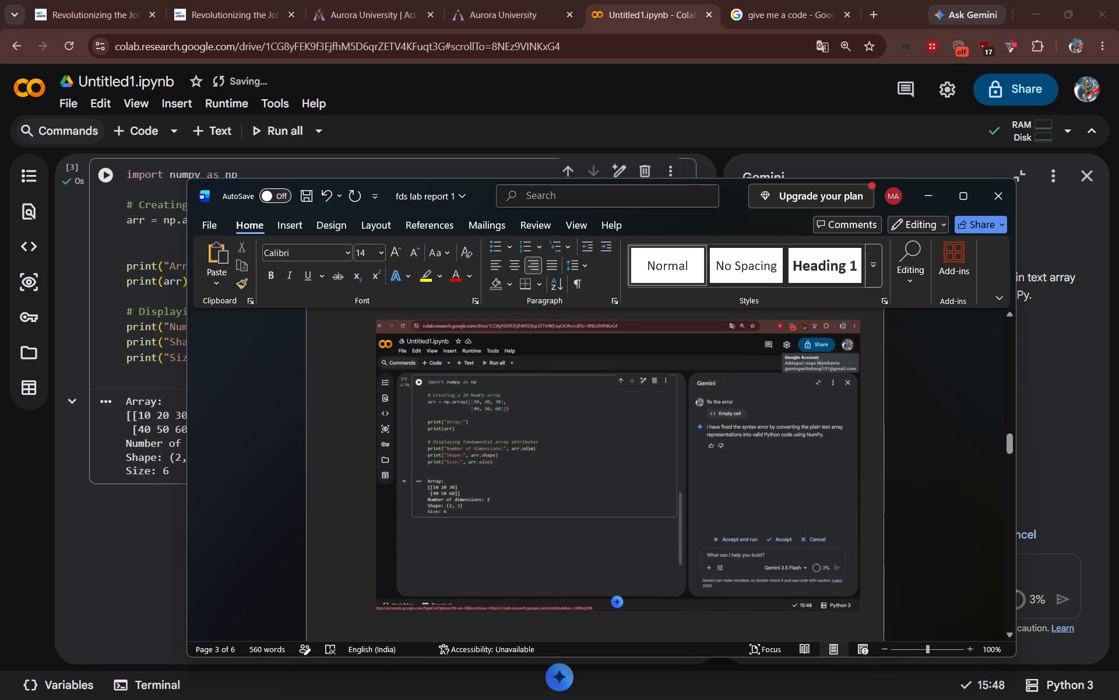
scroll(744, 494, "up", 4)
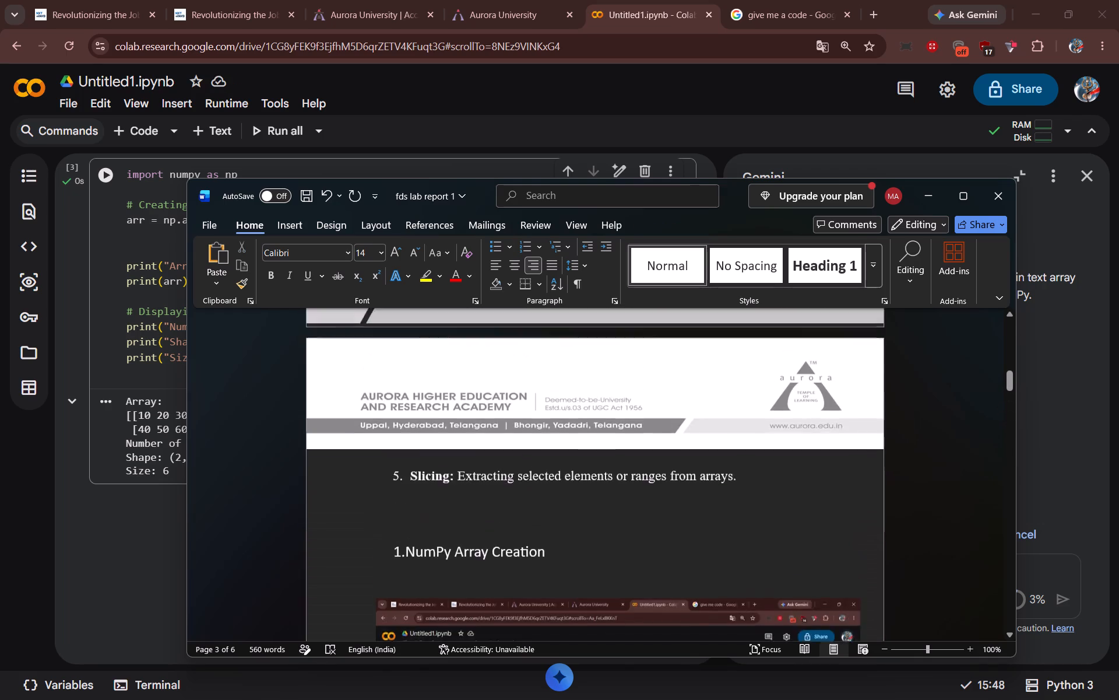
scroll(744, 494, "down", 5)
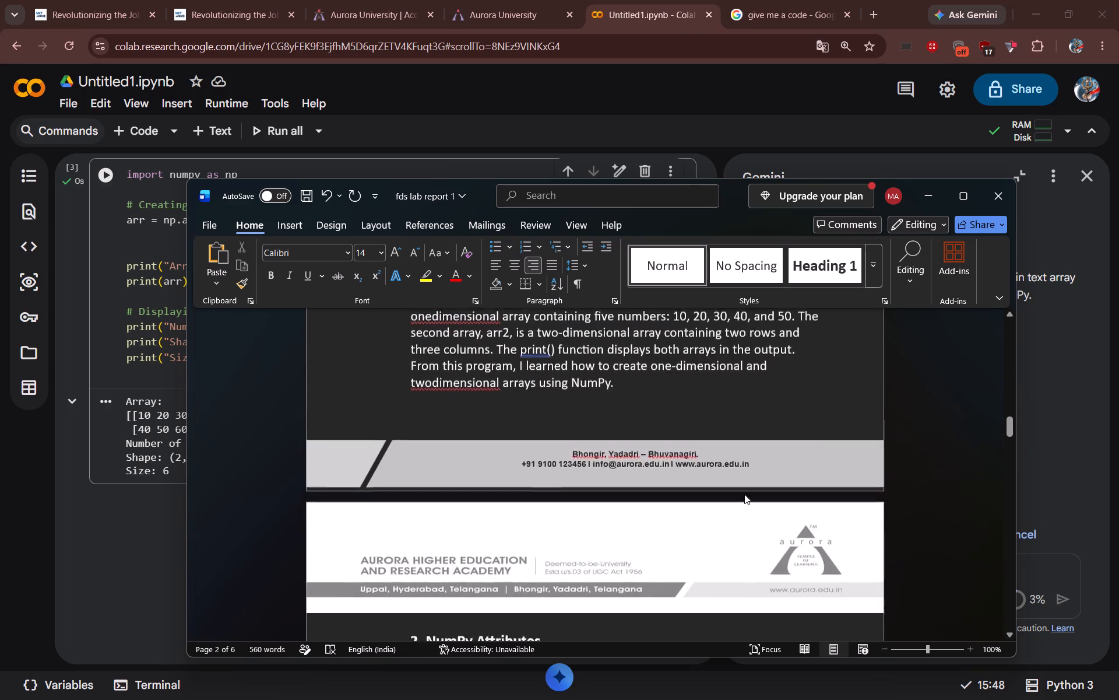
scroll(744, 494, "down", 2)
left_click(658, 466)
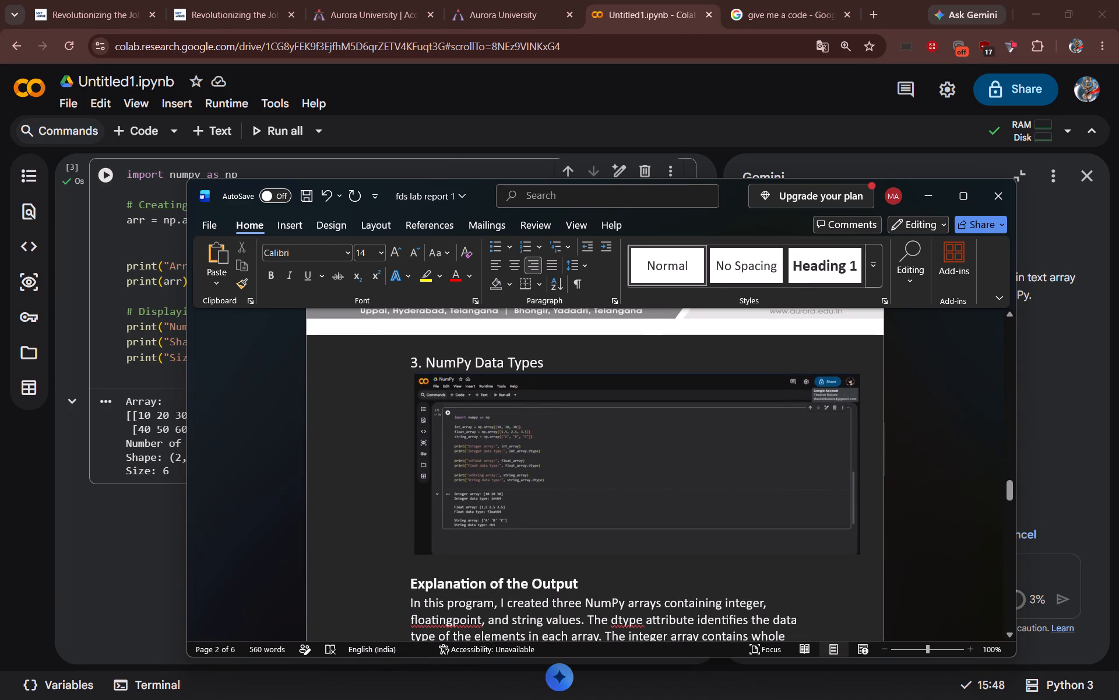
key("ctrl+c")
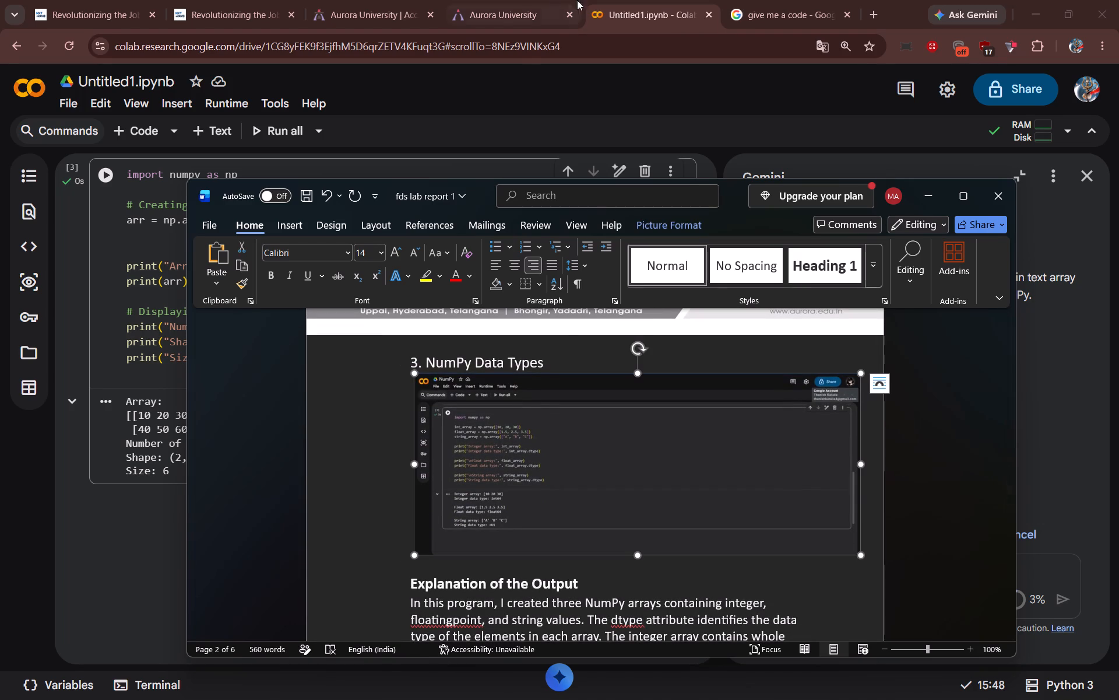
Submit the copied NumPy data types picture to the AI Mode conversation in Chrome, without any added text.
left_click(805, 0)
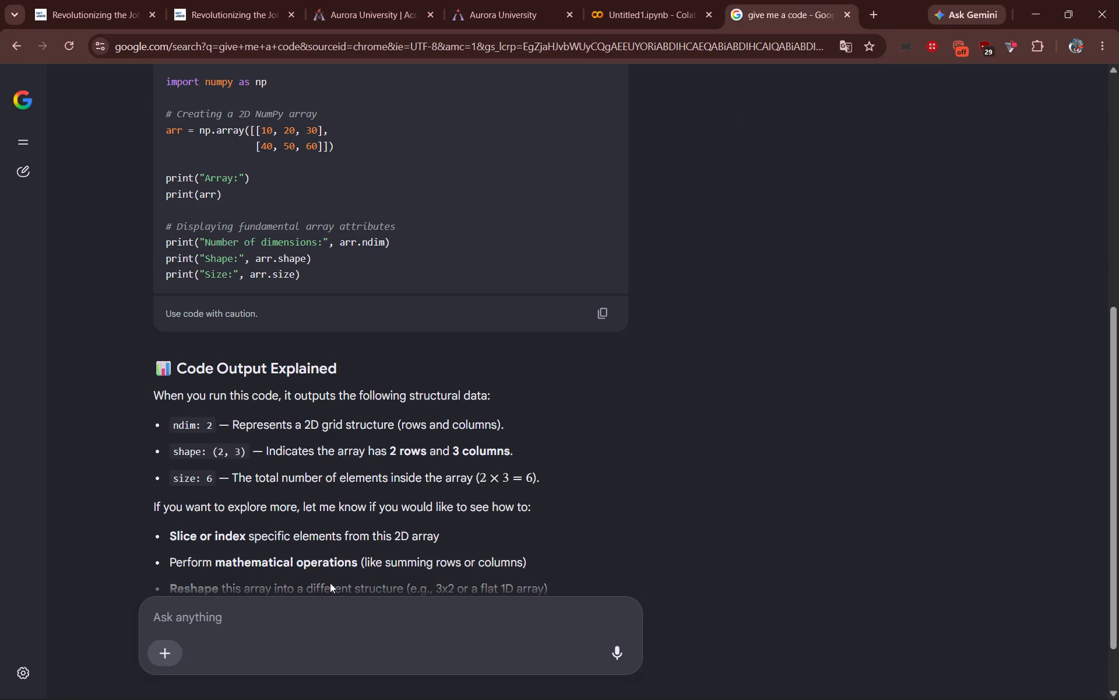
left_click(231, 618)
key("ctrl+v")
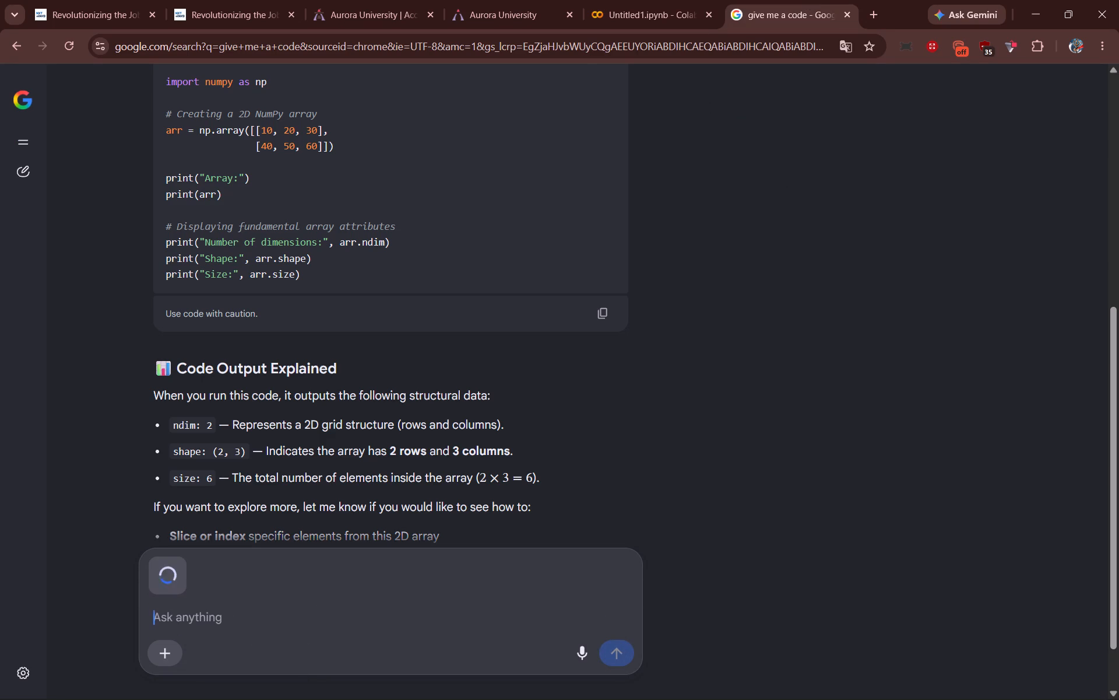
key("Return")
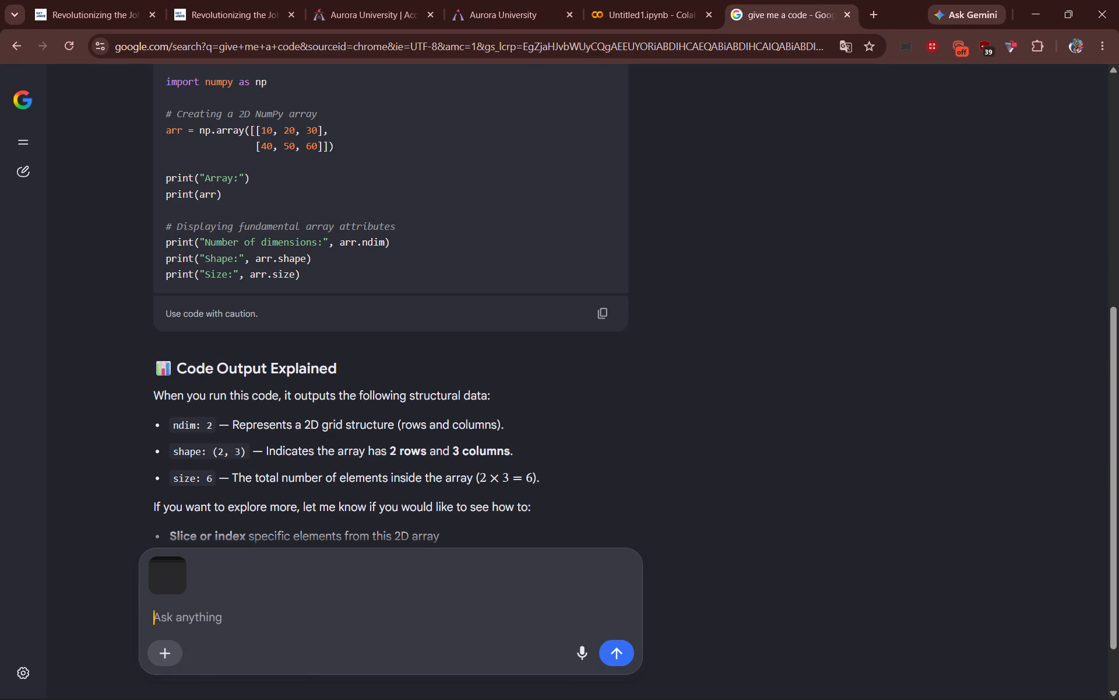
key("Return")
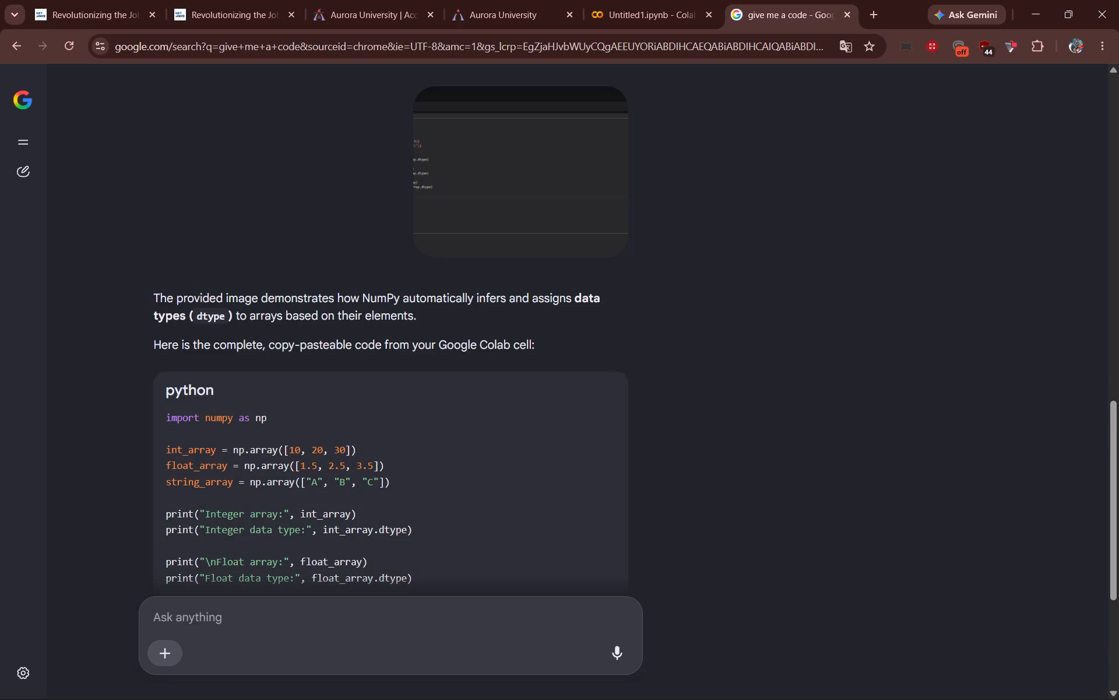
Copy the Python code for the NumPy data types from the AI Mode answer.
scroll(340, 453, "down", 3)
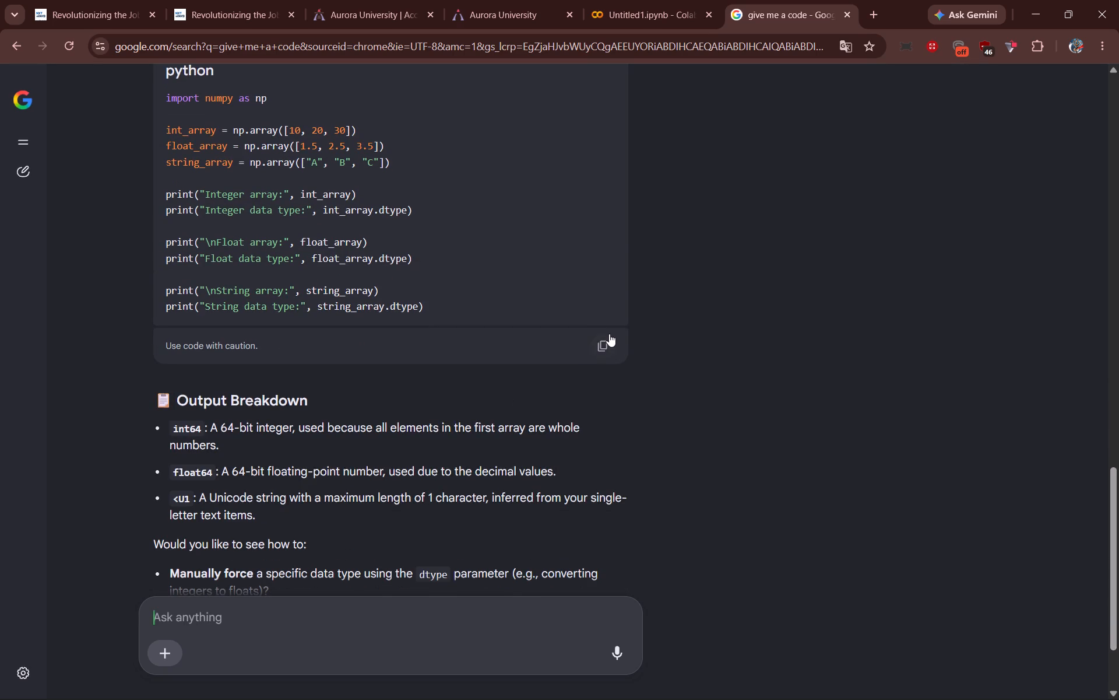
left_click(606, 342)
Paste the copied data types code into a new code cell at the end of the Untitled1.ipynb notebook and run it.
left_click(639, 3)
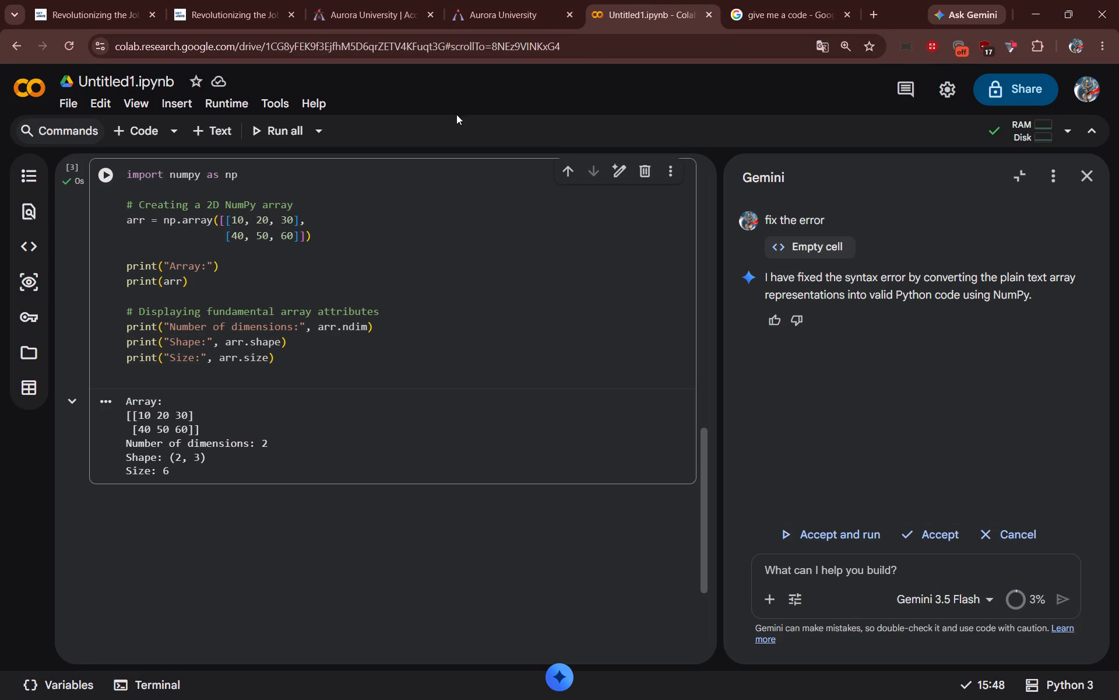
left_click(118, 131)
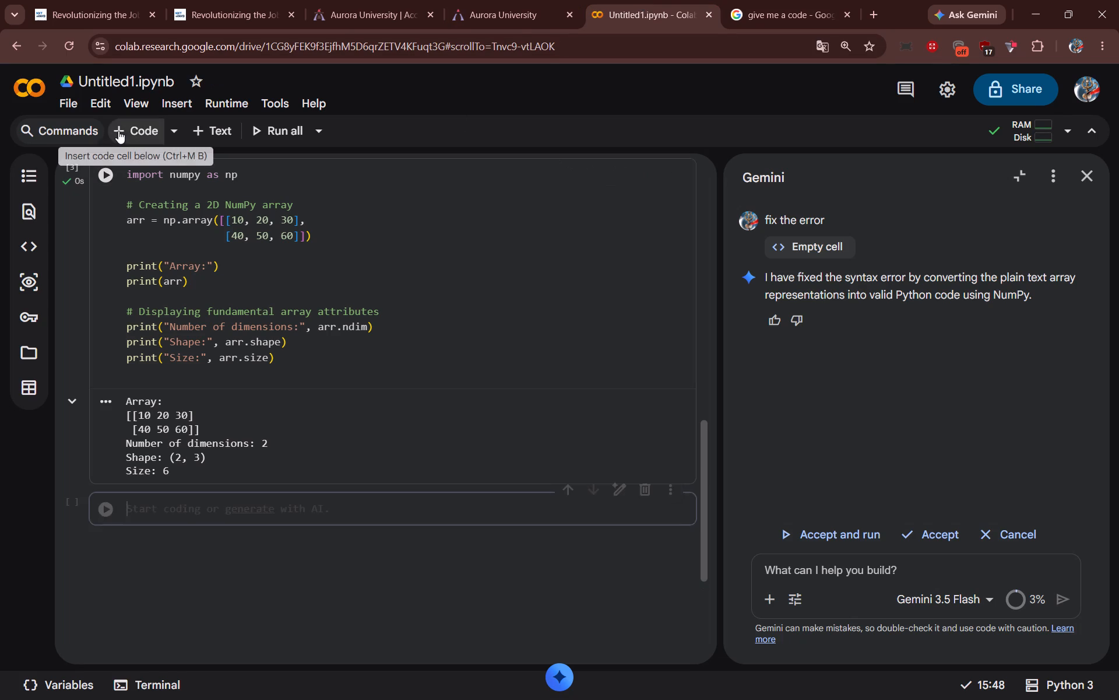
key("ctrl+v")
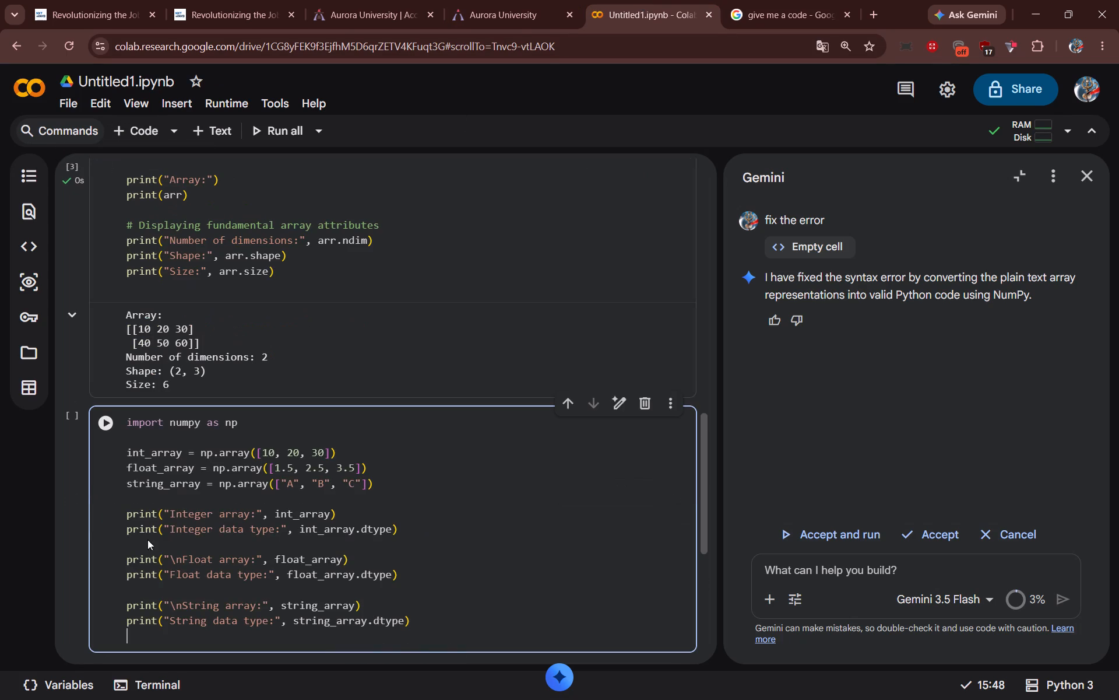
left_click(111, 422)
Capture a screenshot of the notebook showing the data types code, its output and the Google account tooltip, excluding the browser's tab strip and address bar.
scroll(245, 447, "down", 1)
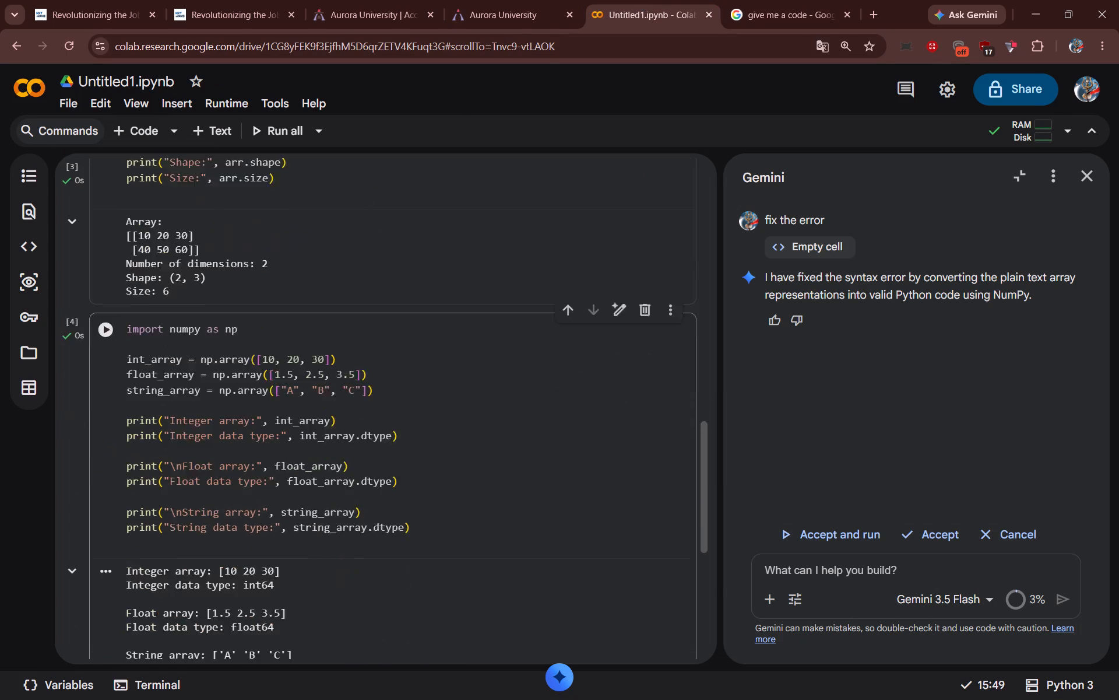
scroll(245, 447, "down", 2)
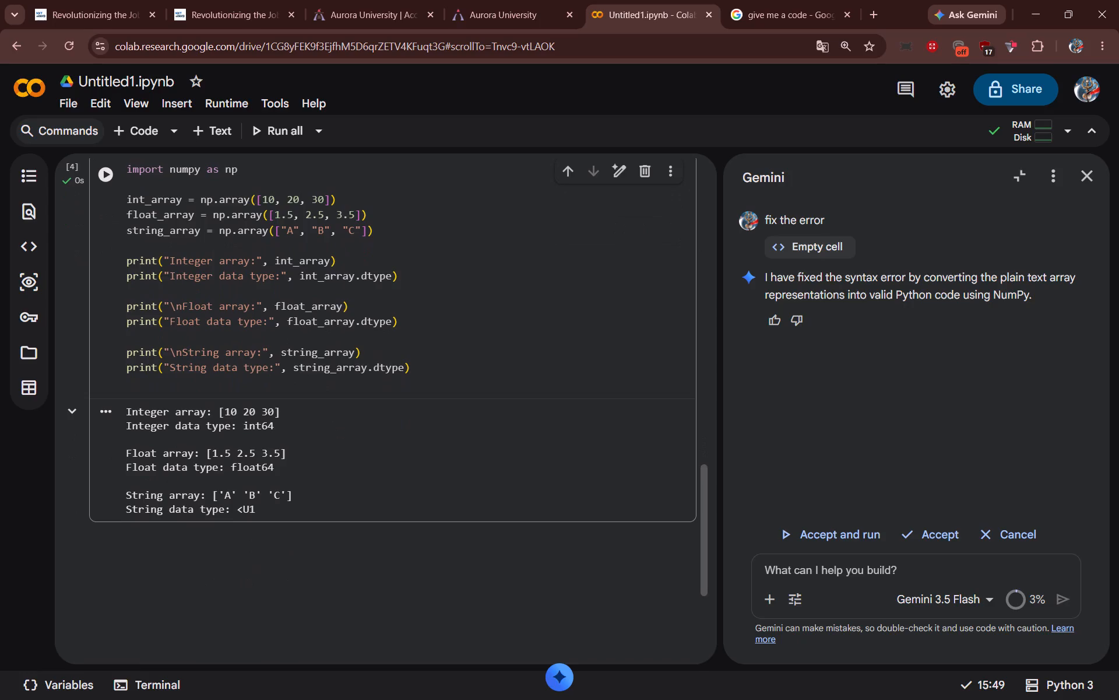
key("Print")
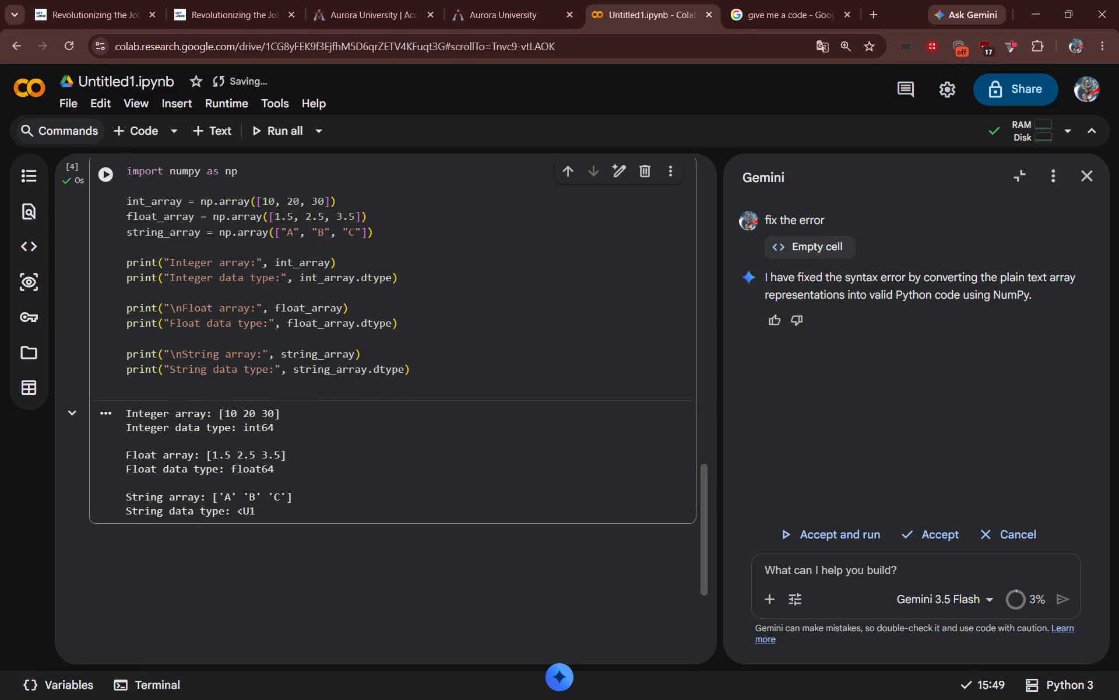
left_click(671, 27)
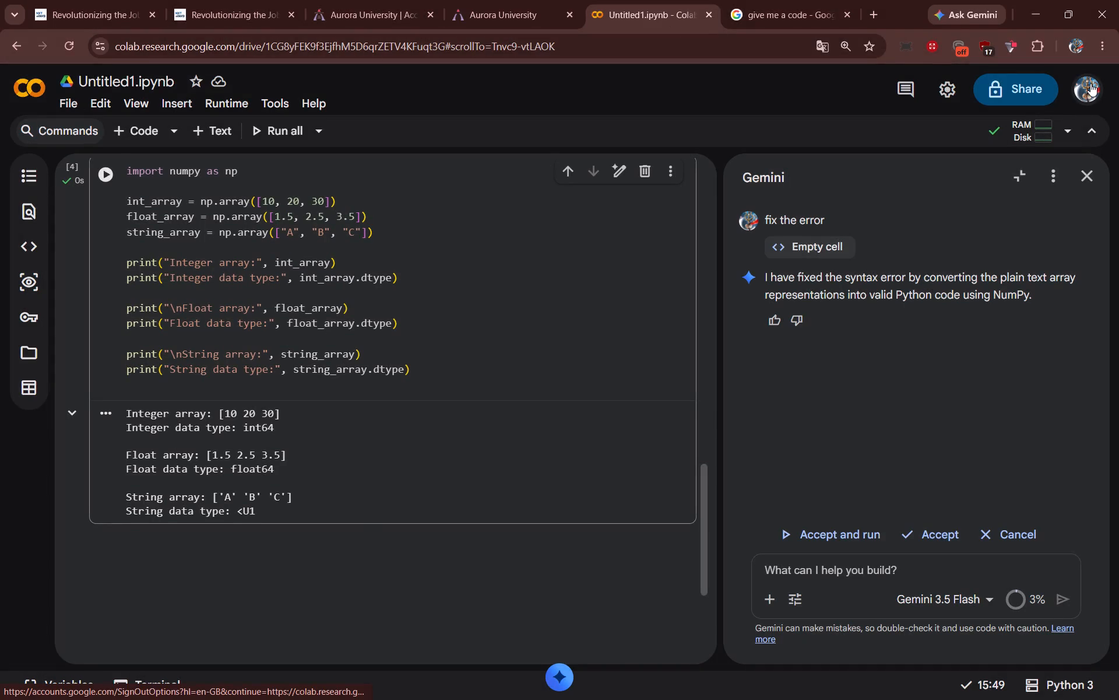
key("Print")
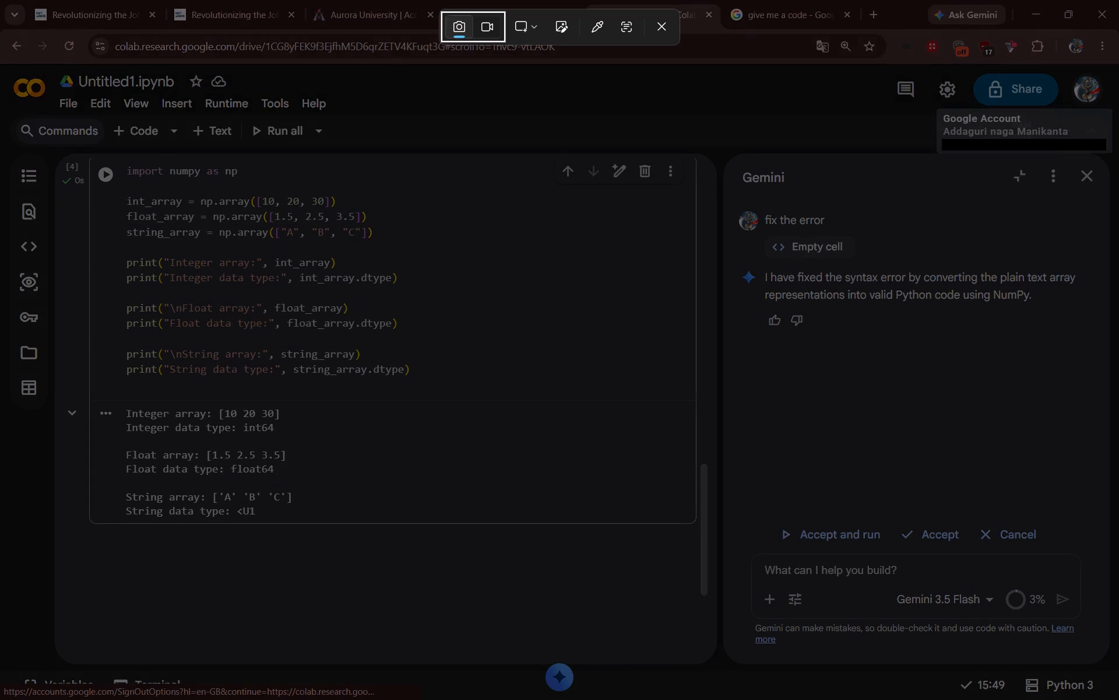
left_click_drag(0, 62, 965, 601)
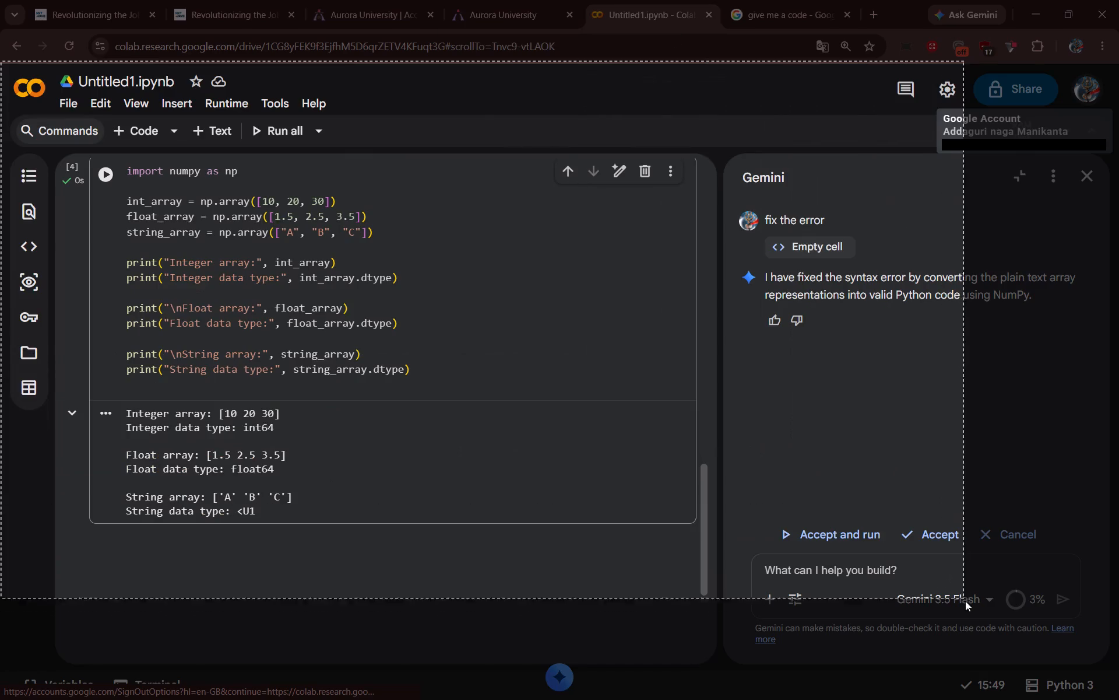
left_click_drag(965, 601, 1118, 699)
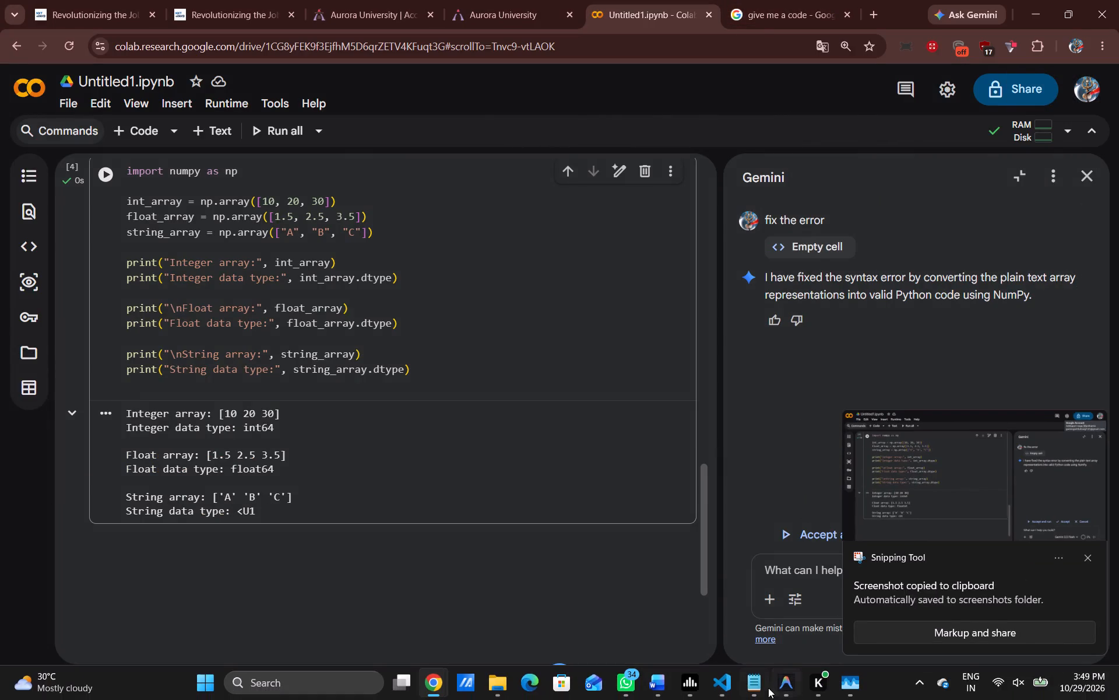
In the Word report, replace the old code picture under "3. NumPy Data Types" with the new notebook screenshot.
left_click(662, 681)
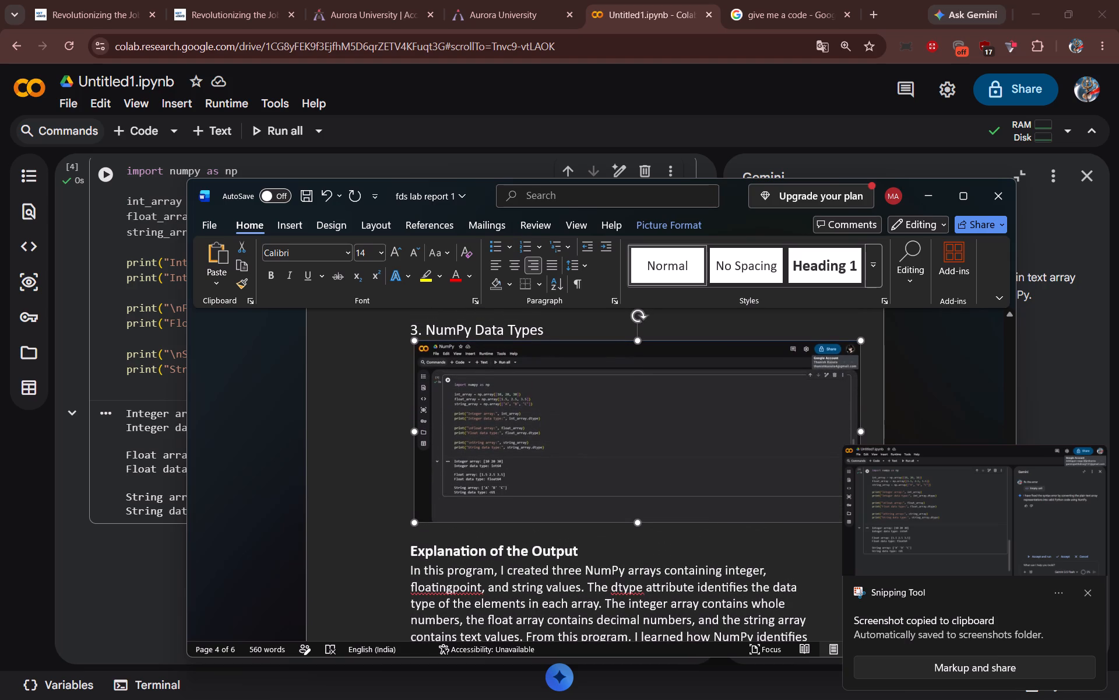
key("BackSpace")
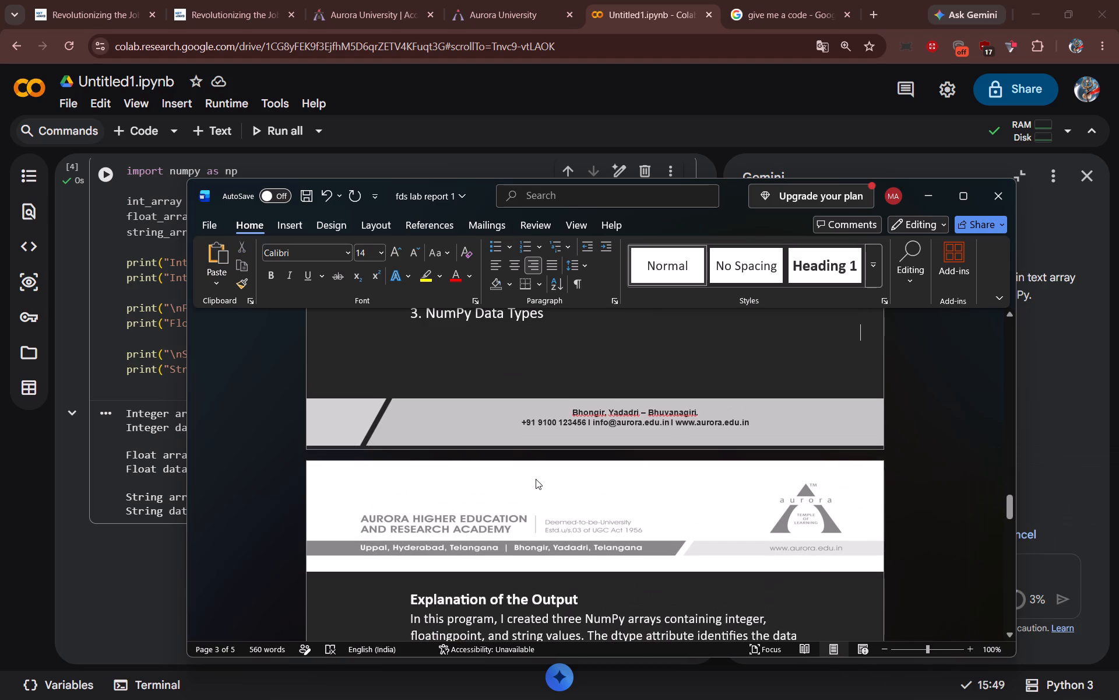
key("ctrl+z")
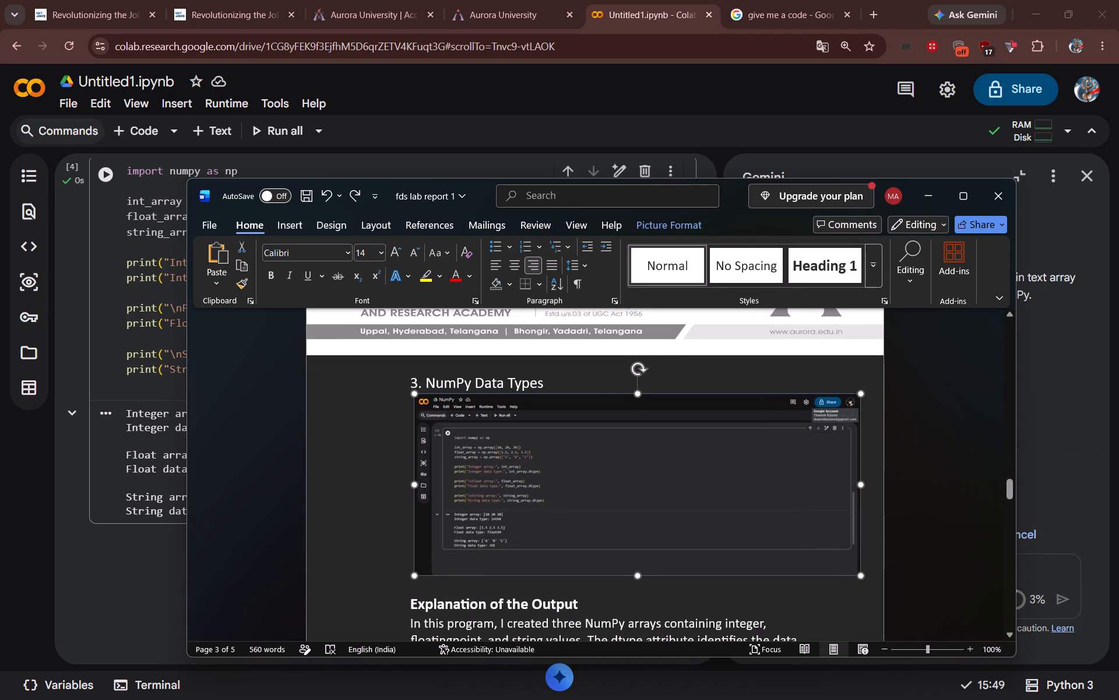
key("ctrl+v")
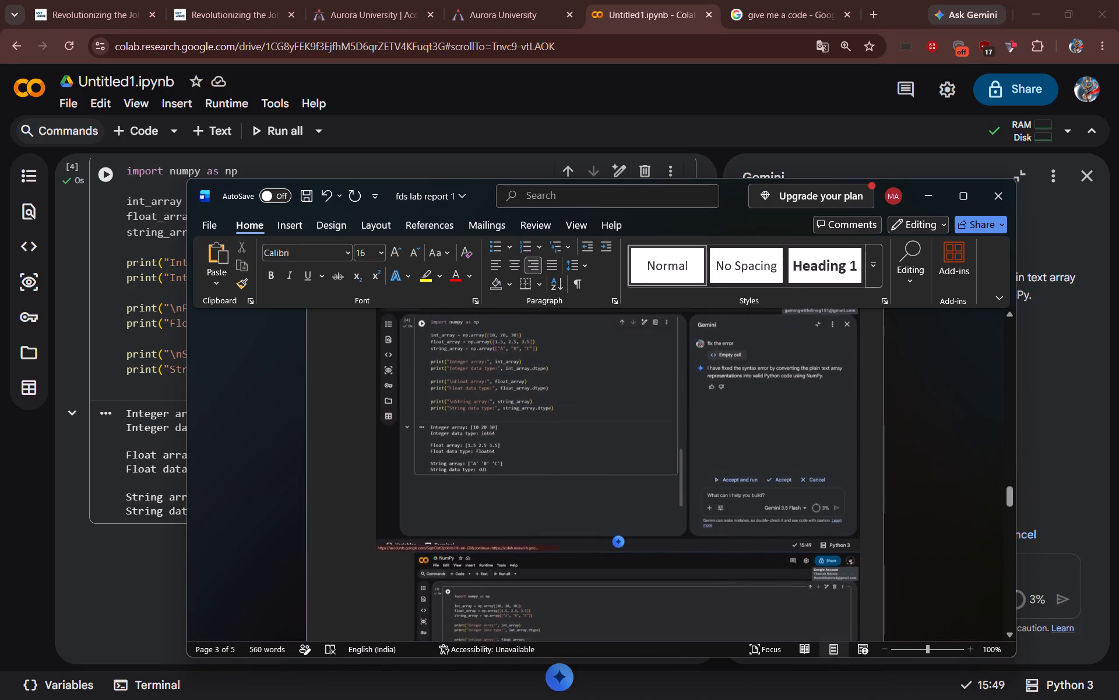
left_click(558, 554)
key("Delete")
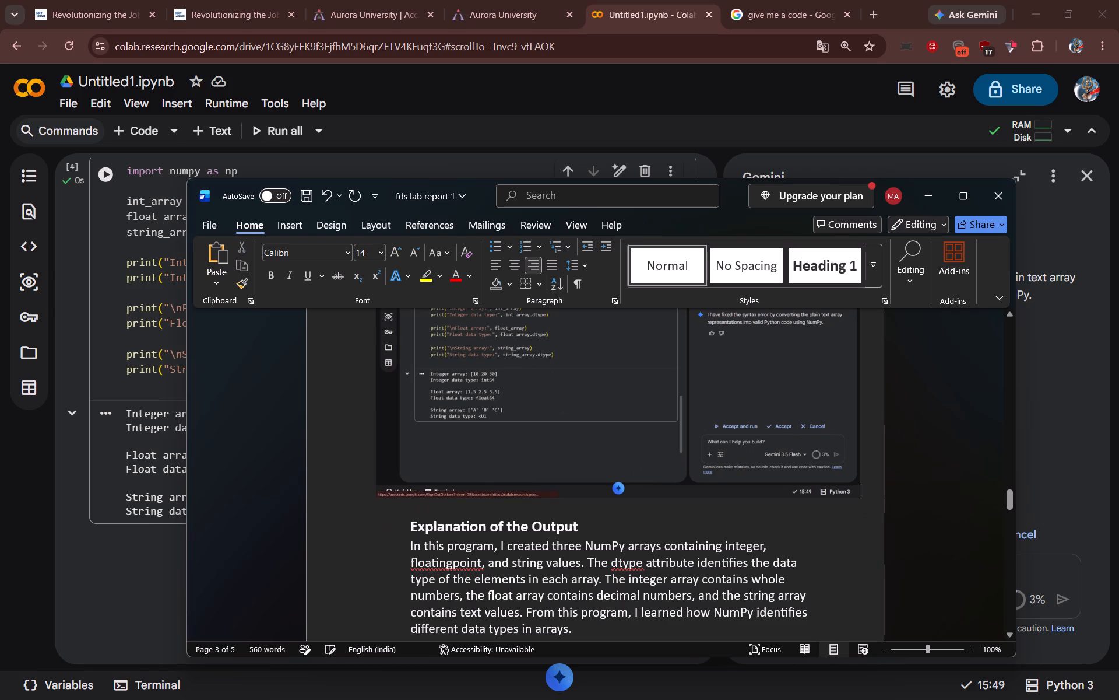
In the maximized Word report, copy the old code picture belonging to section "4. Indexing".
left_click(958, 192)
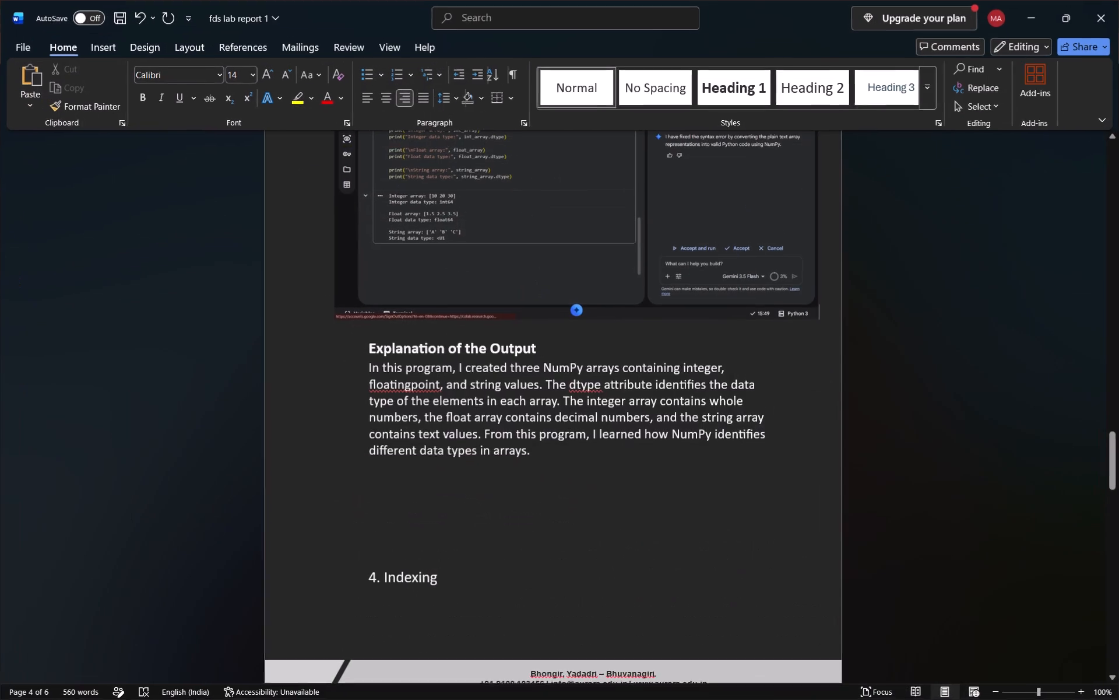
scroll(621, 325, "down", 9)
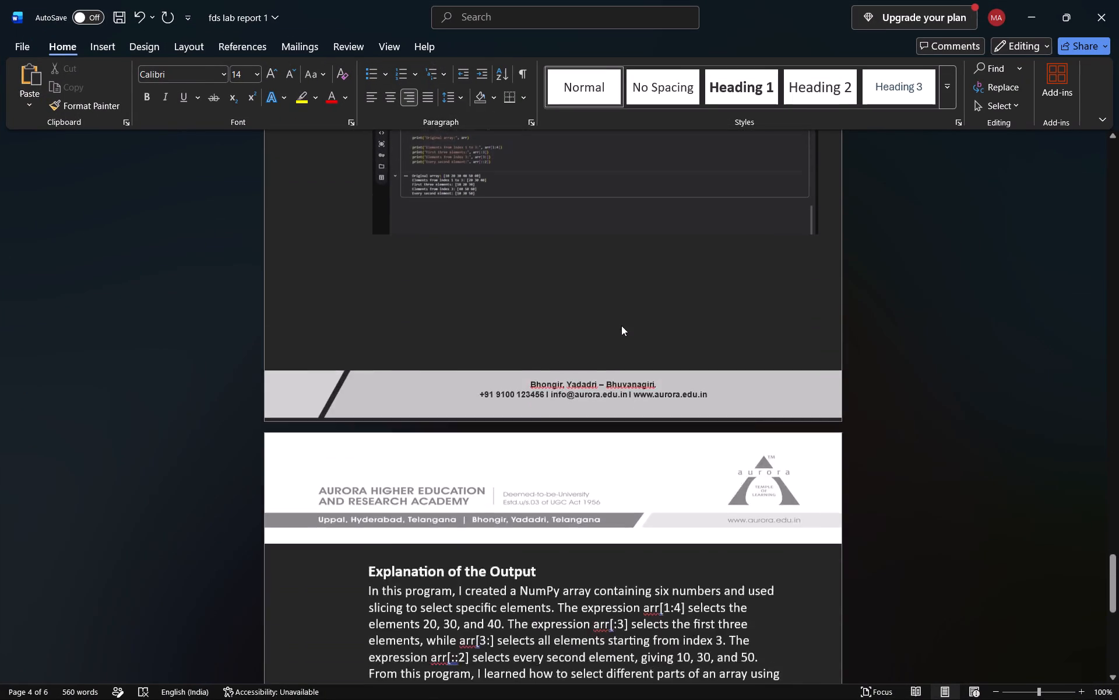
scroll(621, 325, "down", 2)
scroll(621, 325, "down", 20)
scroll(621, 325, "down", 11)
scroll(621, 325, "up", 2)
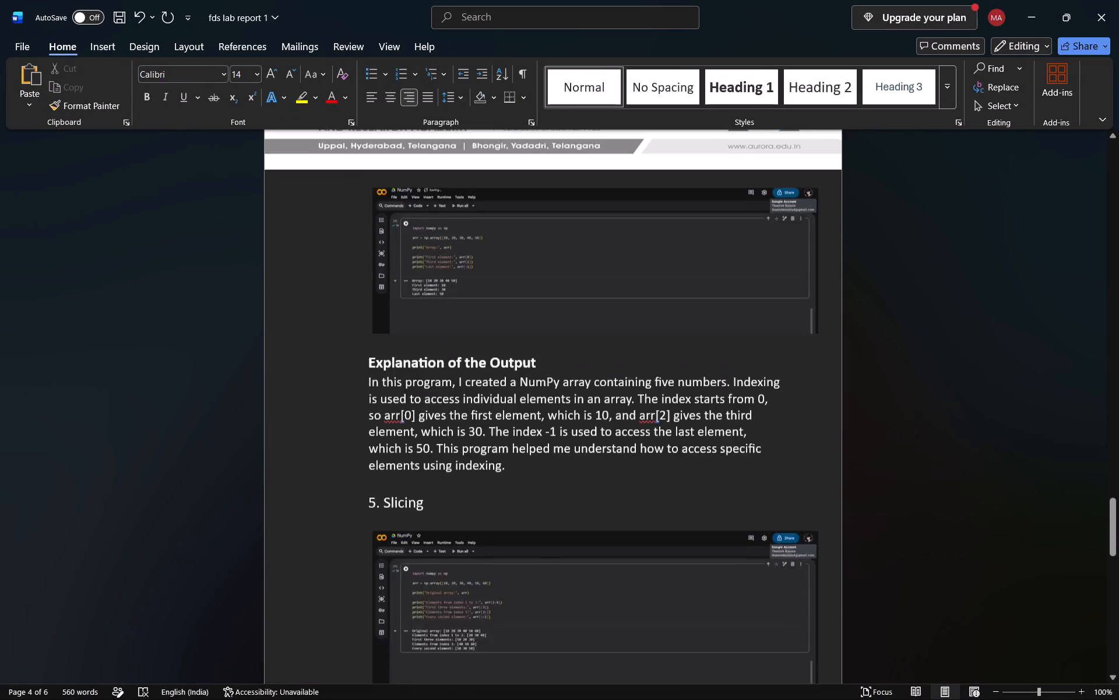
scroll(621, 325, "up", 4)
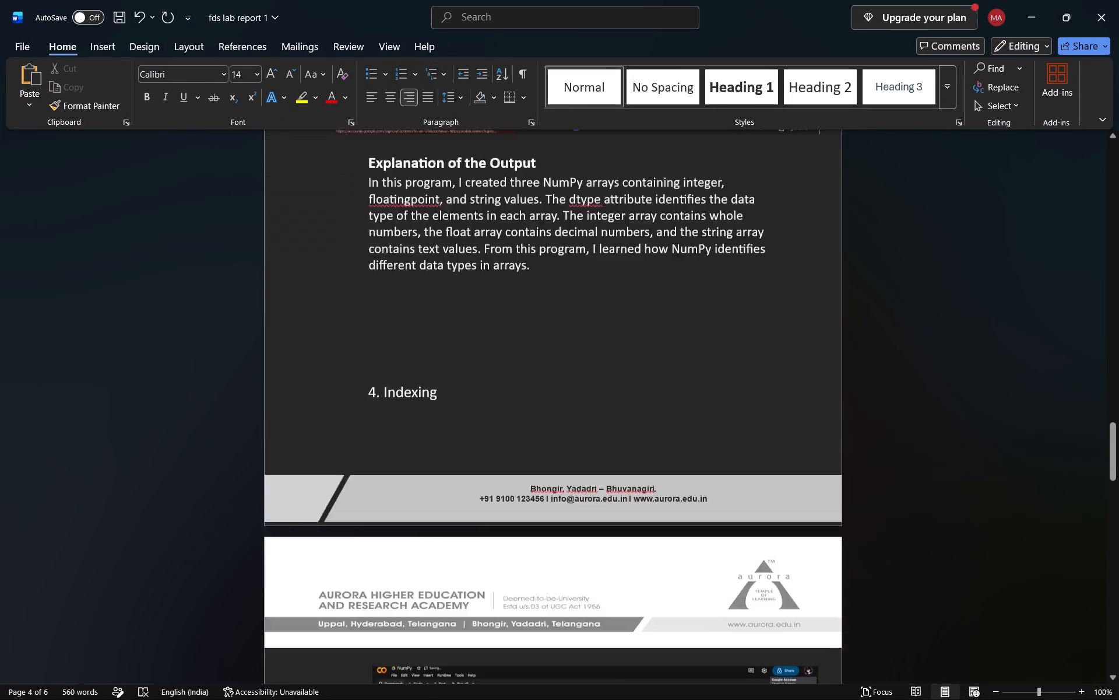
scroll(621, 325, "up", 1)
scroll(621, 325, "down", 2)
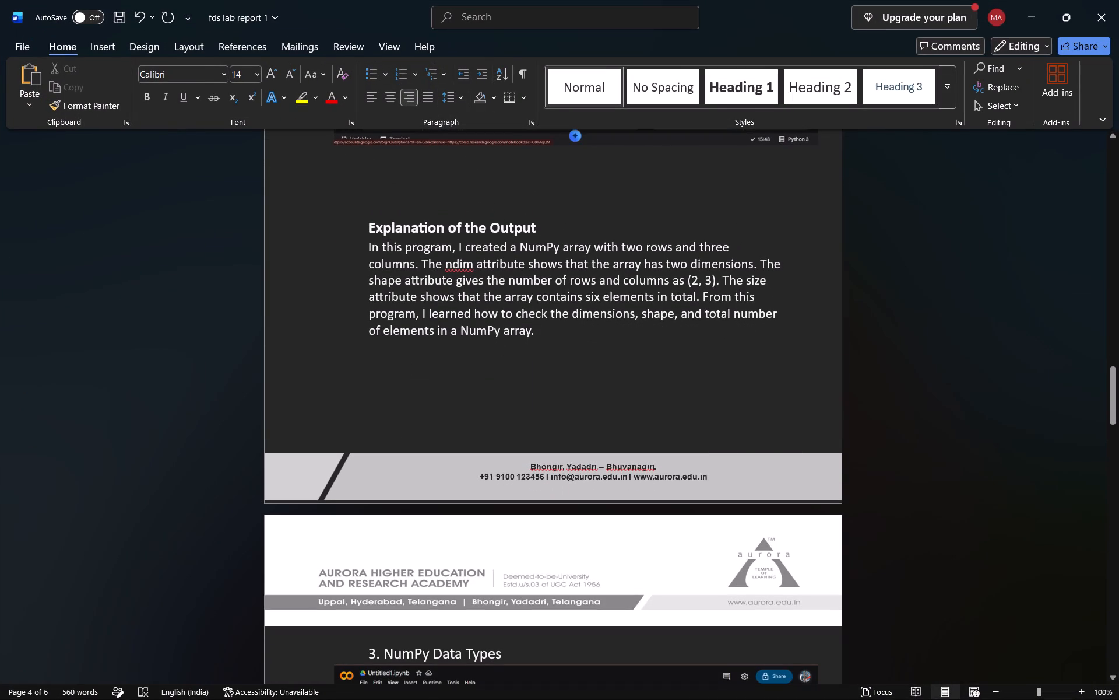
left_click(545, 460)
scroll(545, 460, "down", 7)
scroll(545, 460, "up", 1)
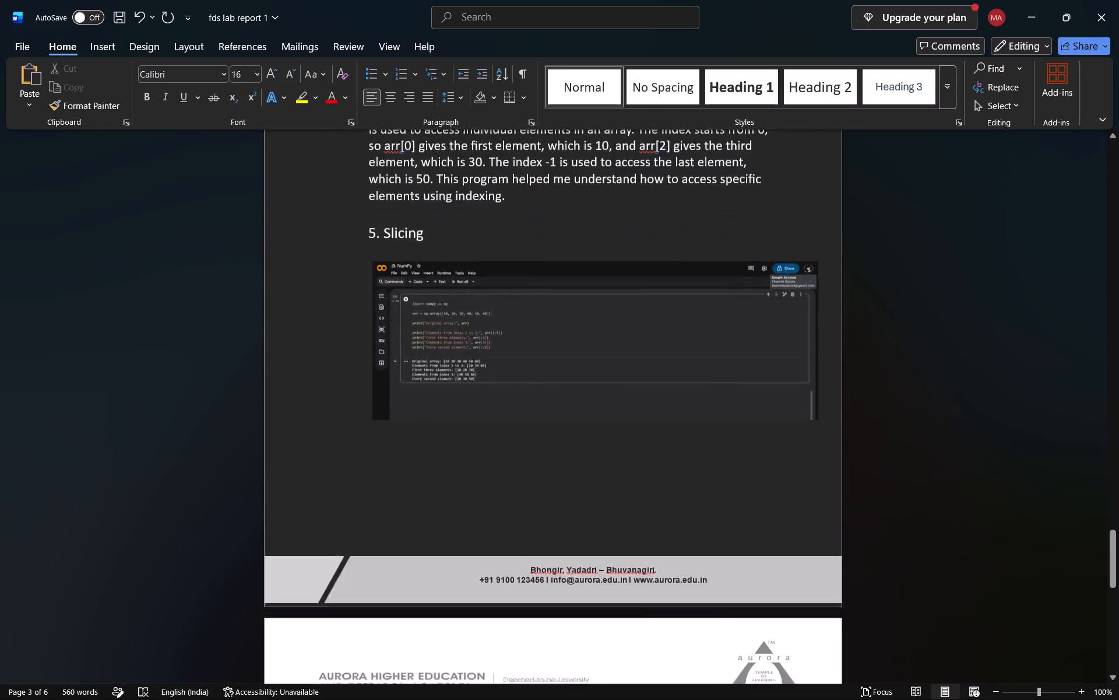
scroll(545, 460, "up", 4)
right_click(545, 460)
left_click(498, 310)
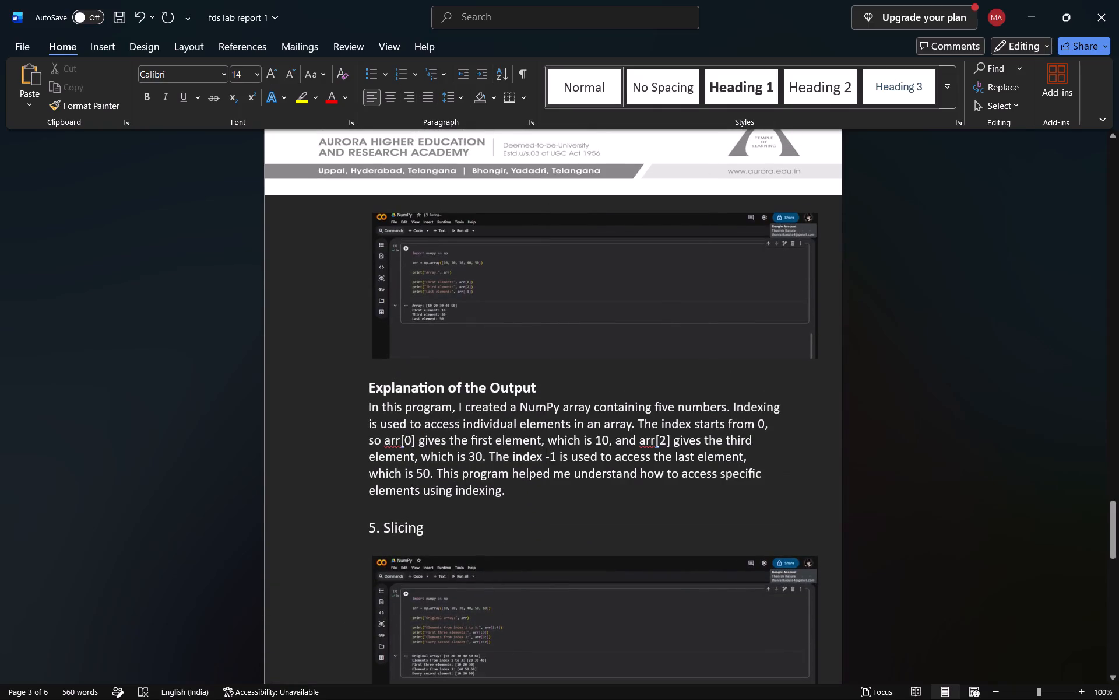
left_click(498, 310)
key("ctrl+c")
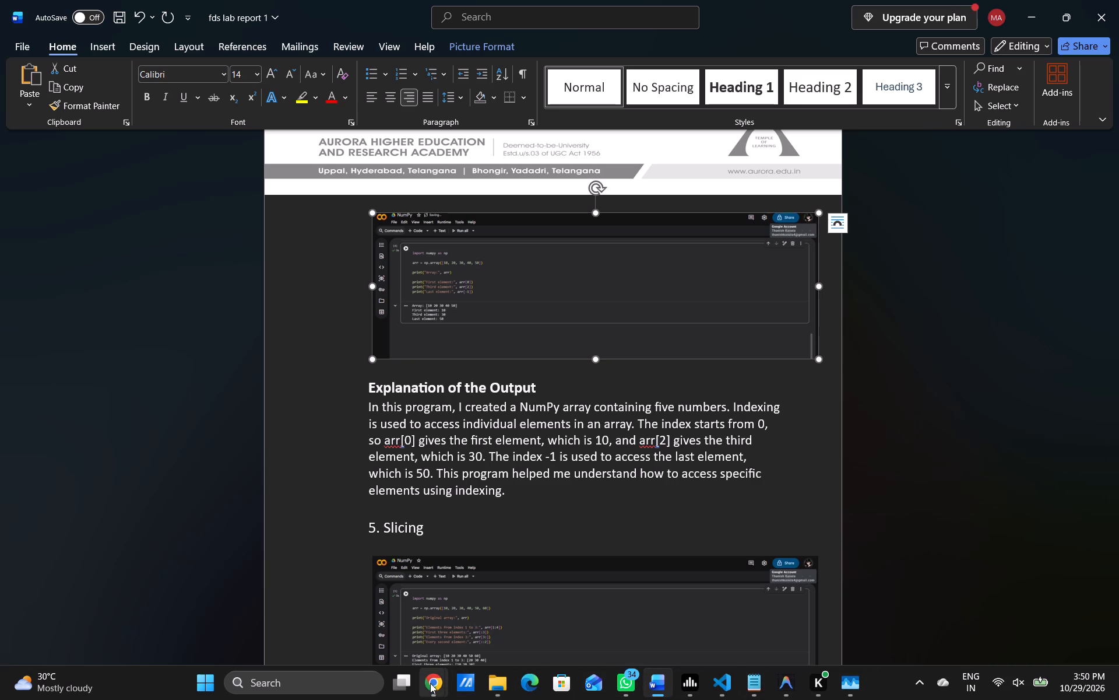
Switch to the Untitled1.ipynb notebook in Chrome and add an empty code cell below the data types cell.
left_click(430, 683)
left_click(180, 598)
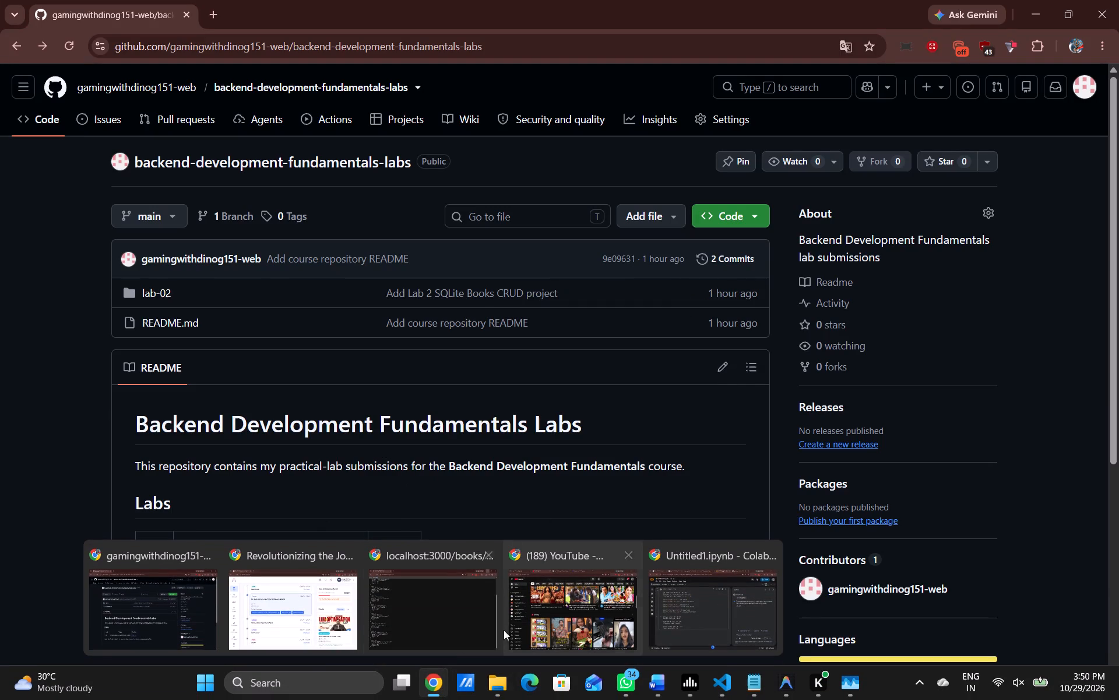
left_click(684, 608)
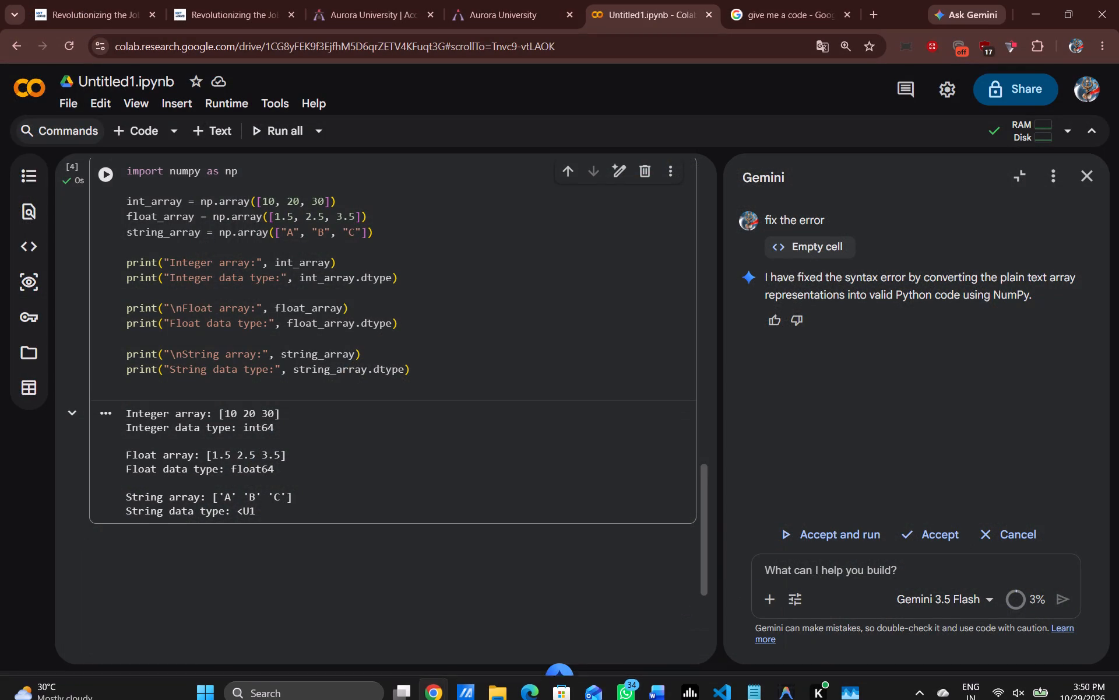
scroll(202, 415, "down", 1)
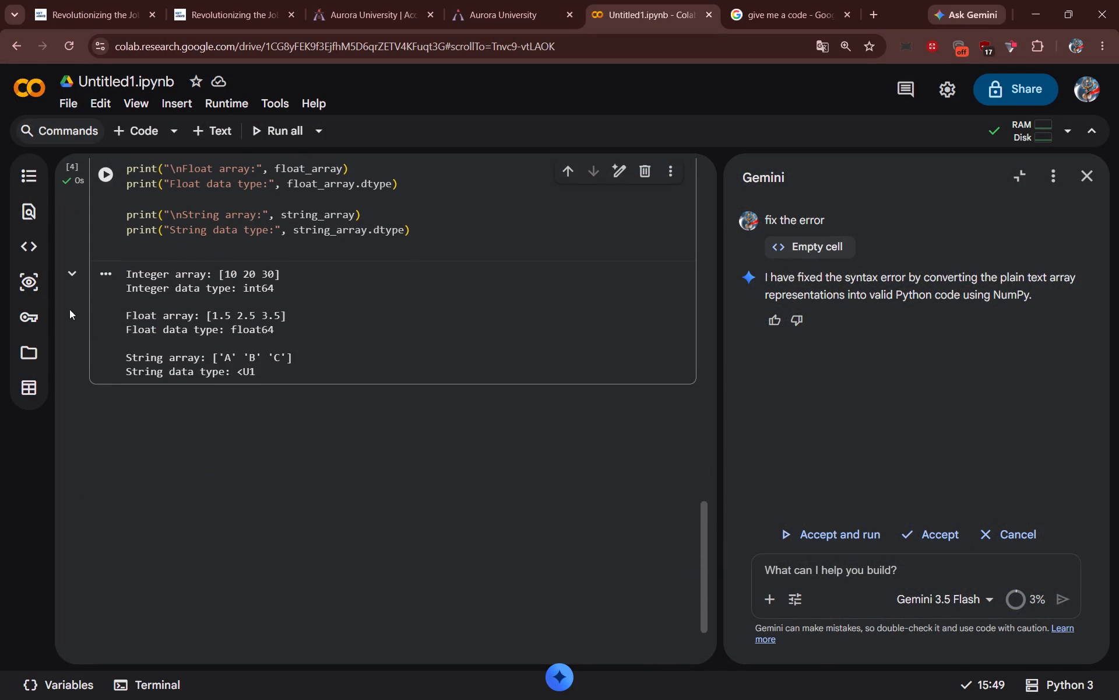
left_click(132, 125)
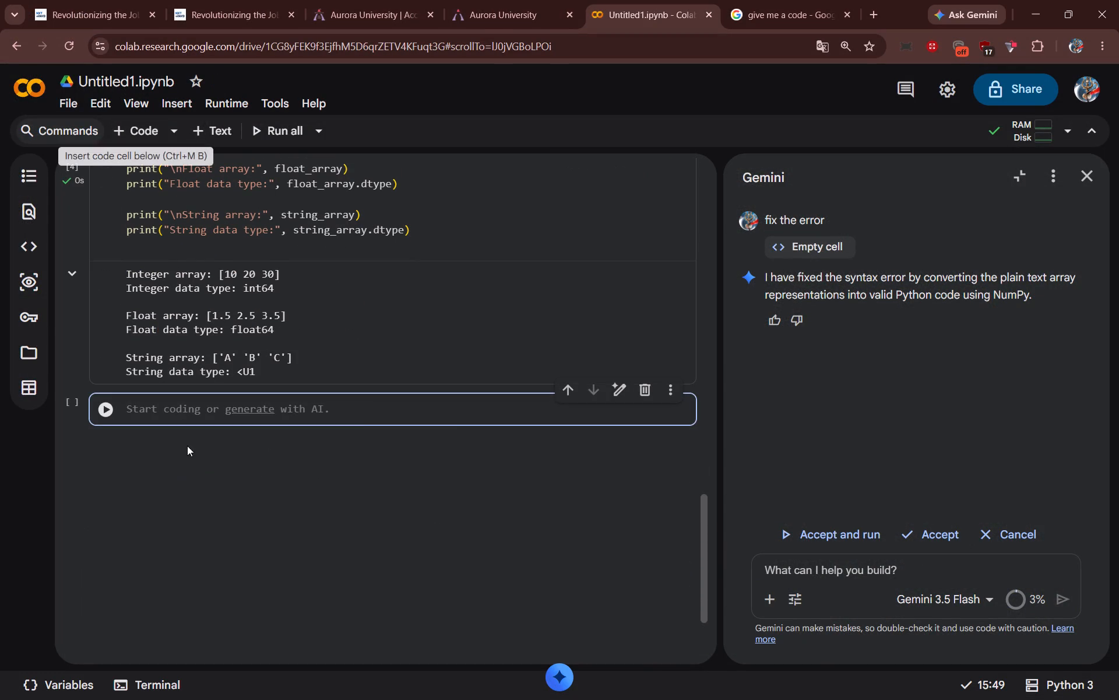
key("ctrl+v")
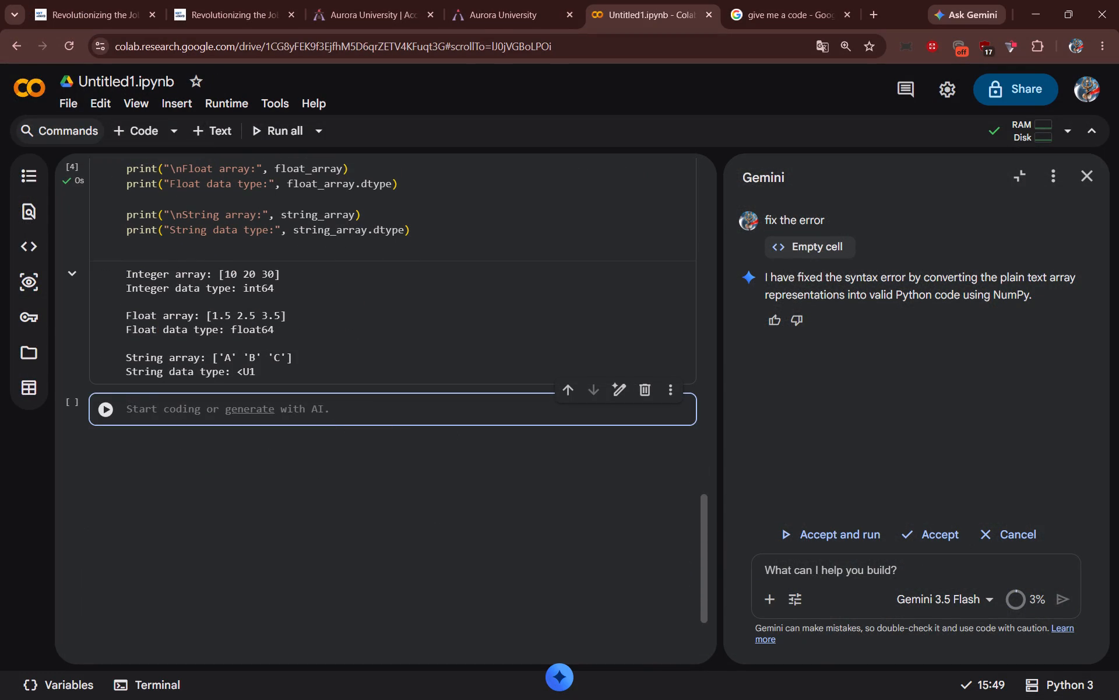
key("ctrl+v")
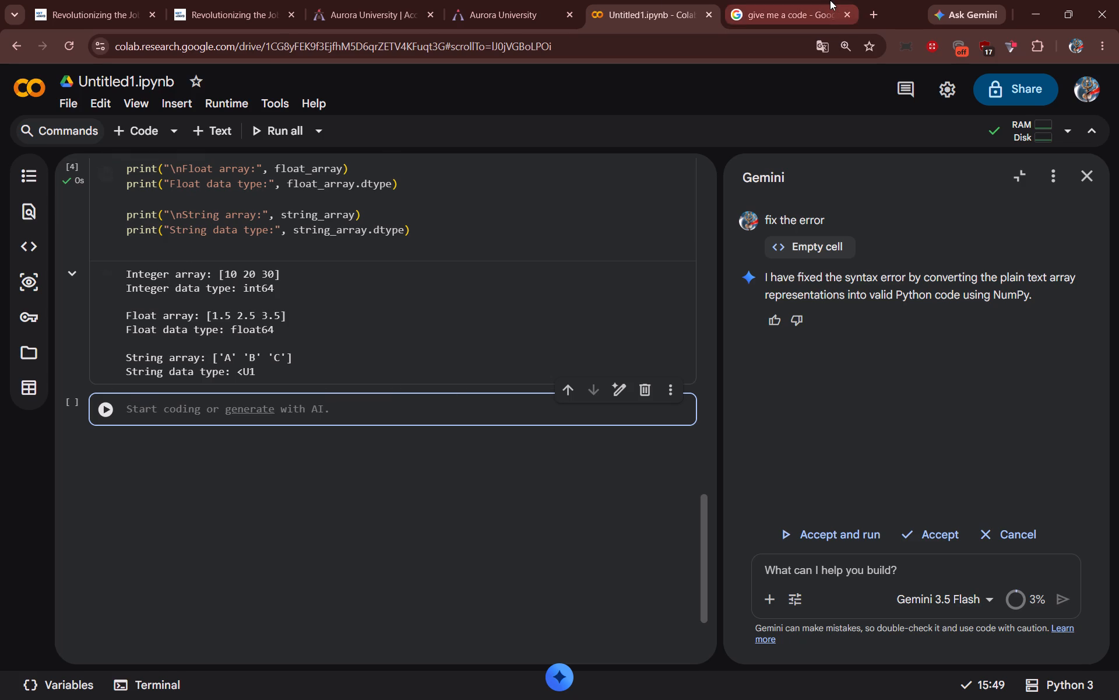
Submit the copied indexing picture to the AI Mode chat and copy the Python code from its answer.
left_click(830, 0)
left_click(247, 615)
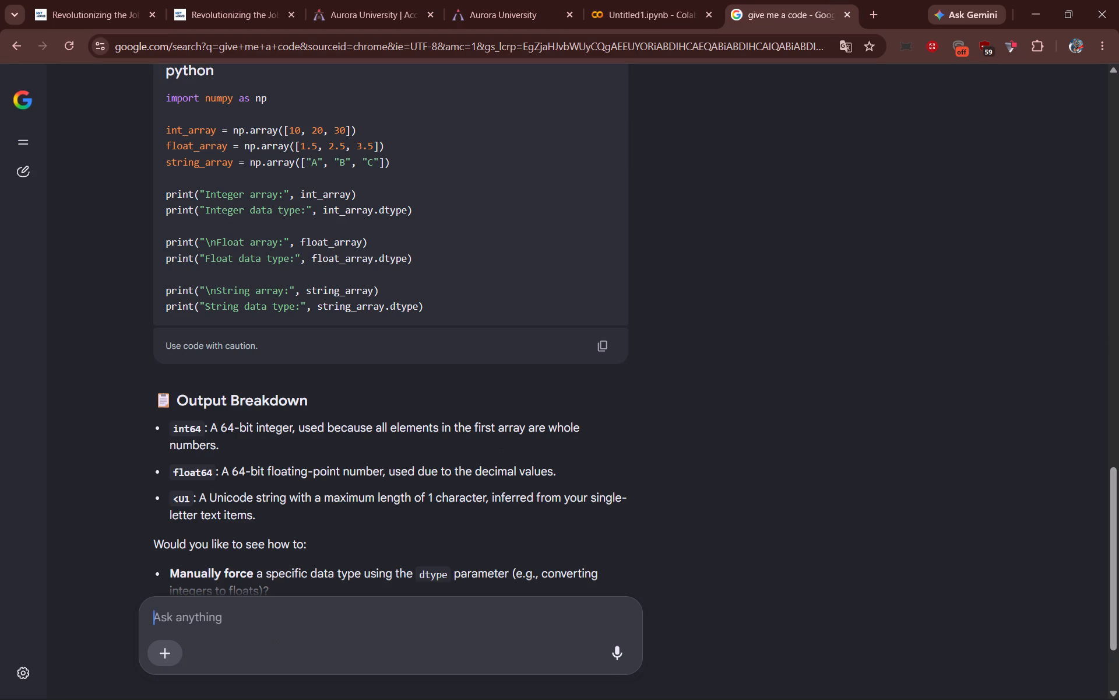
key("ctrl+v")
key("Return")
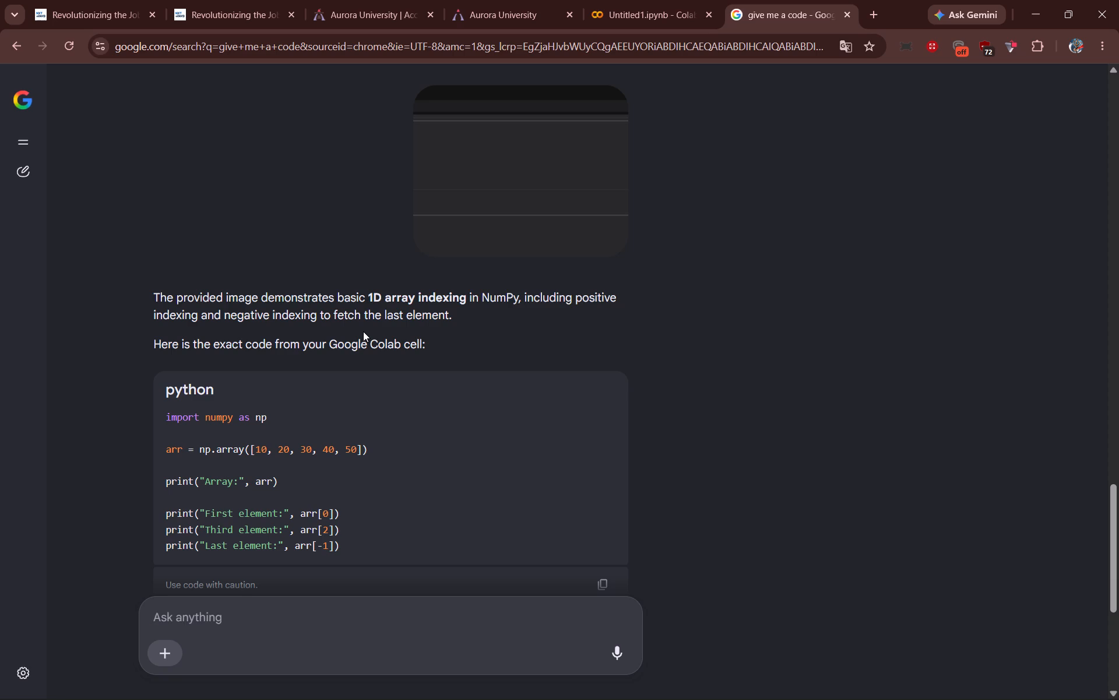
scroll(383, 141, "down", 1)
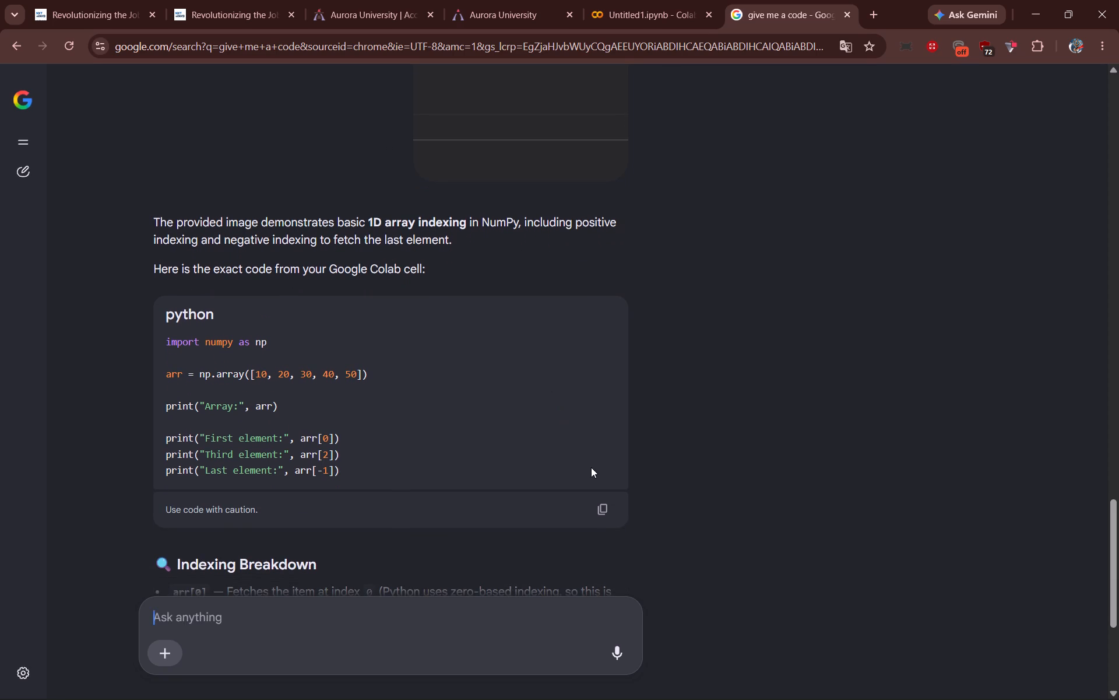
left_click(602, 504)
Paste the copied array indexing code into the empty code cell at the end of the Untitled1.ipynb notebook and run it.
scroll(573, 390, "up", 1)
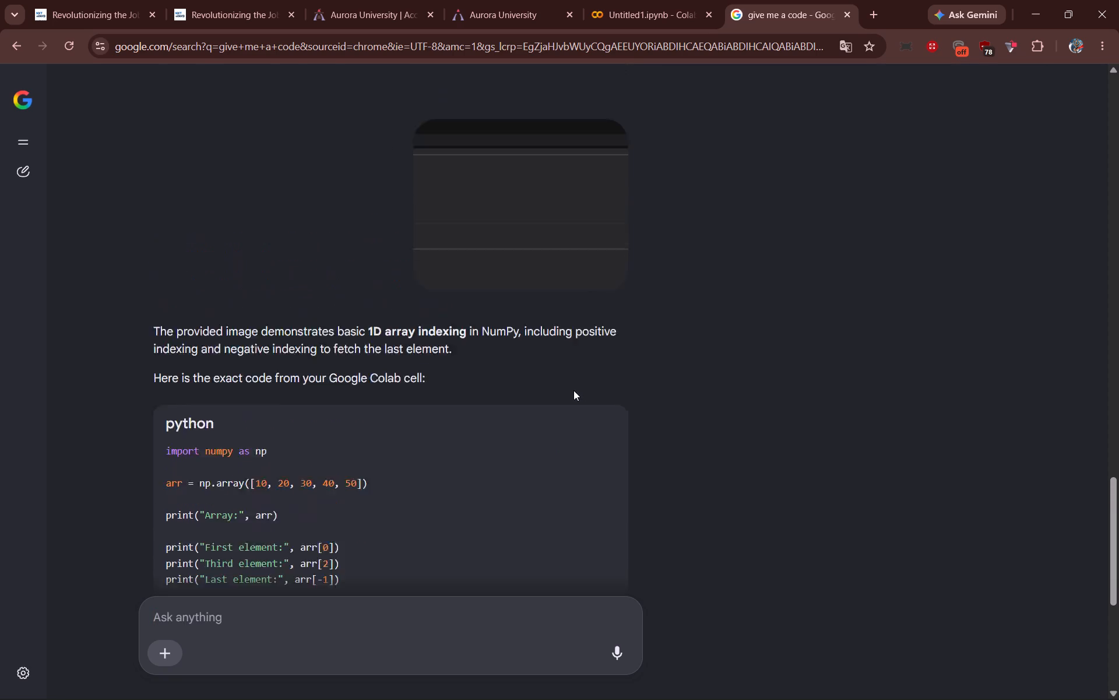
scroll(573, 390, "up", 2)
left_click(677, 0)
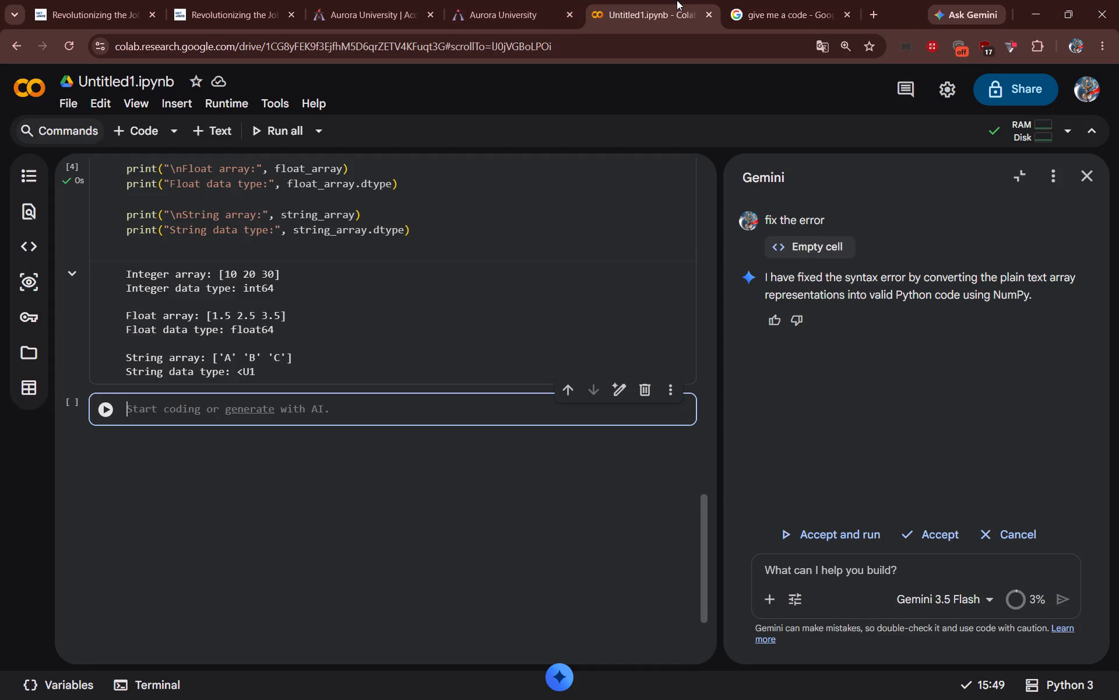
left_click(808, 0)
scroll(579, 285, "down", 2)
left_click(624, 0)
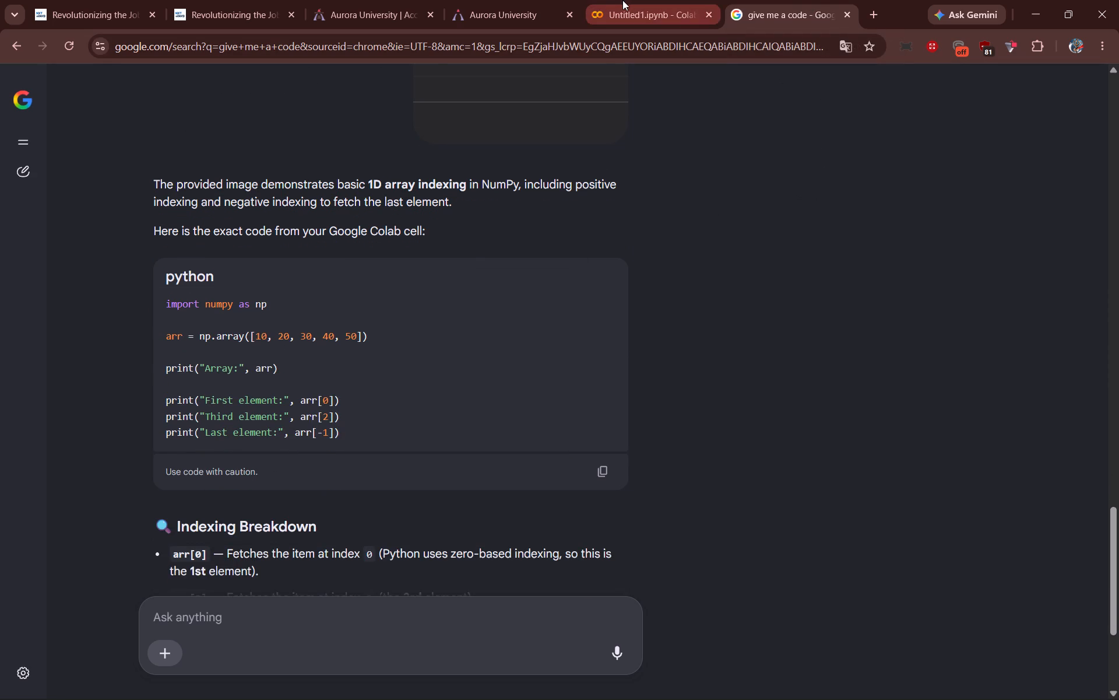
scroll(417, 262, "up", 3)
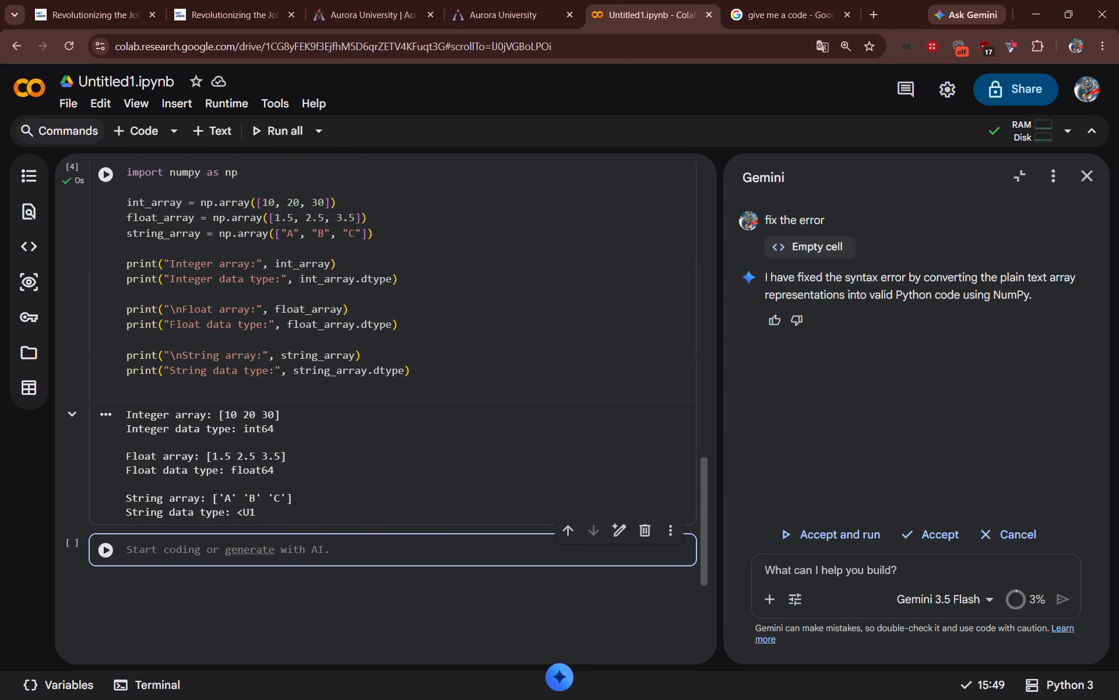
scroll(417, 262, "down", 2)
key("ctrl+v")
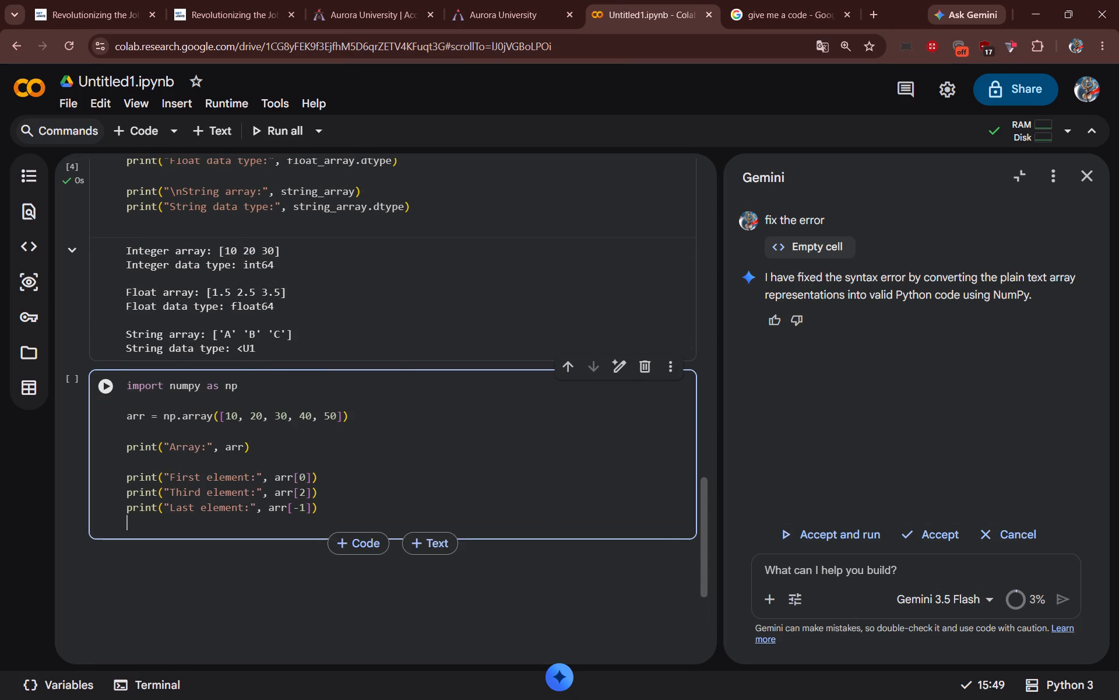
left_click(103, 386)
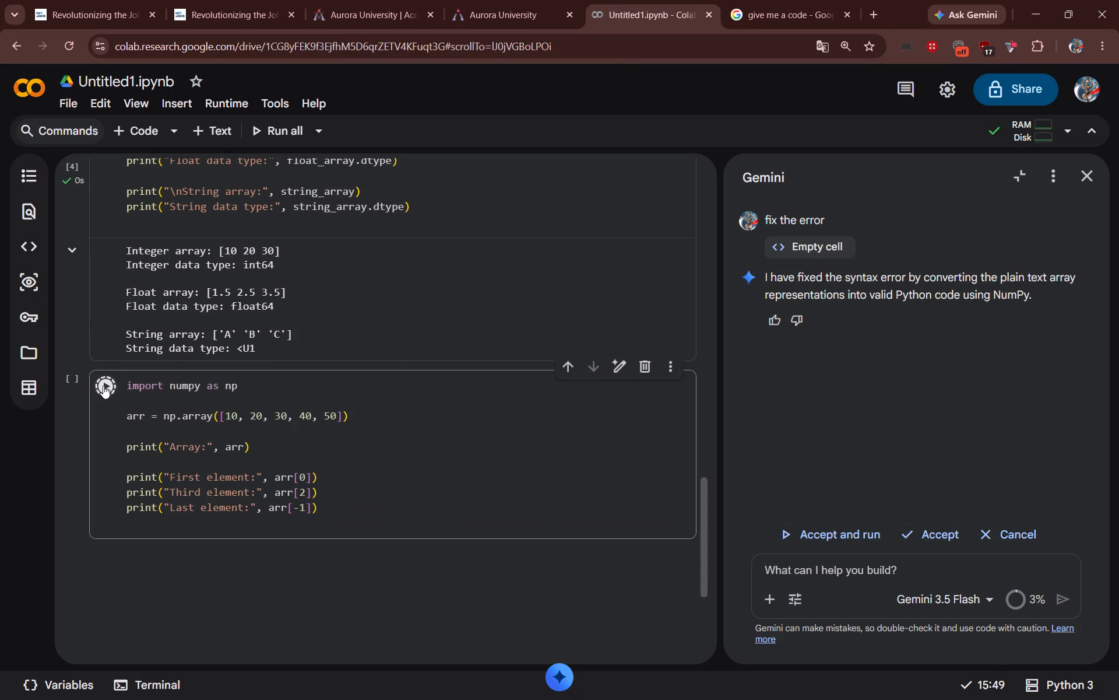
scroll(220, 390, "down", 2)
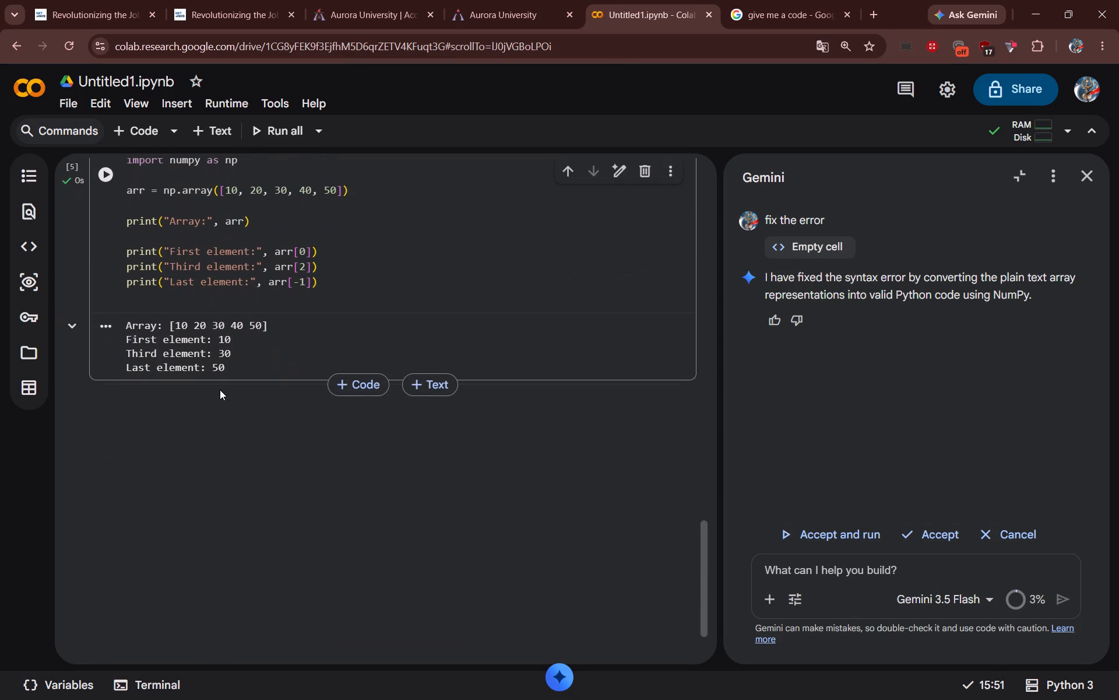
scroll(220, 390, "up", 1)
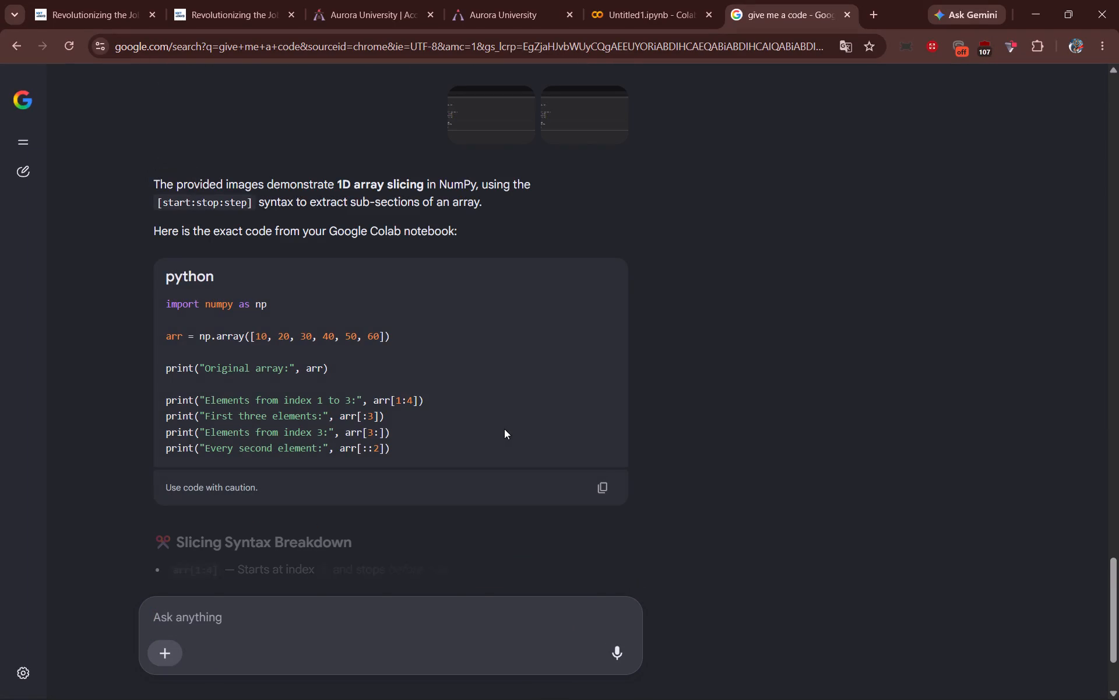
left_click(596, 496)
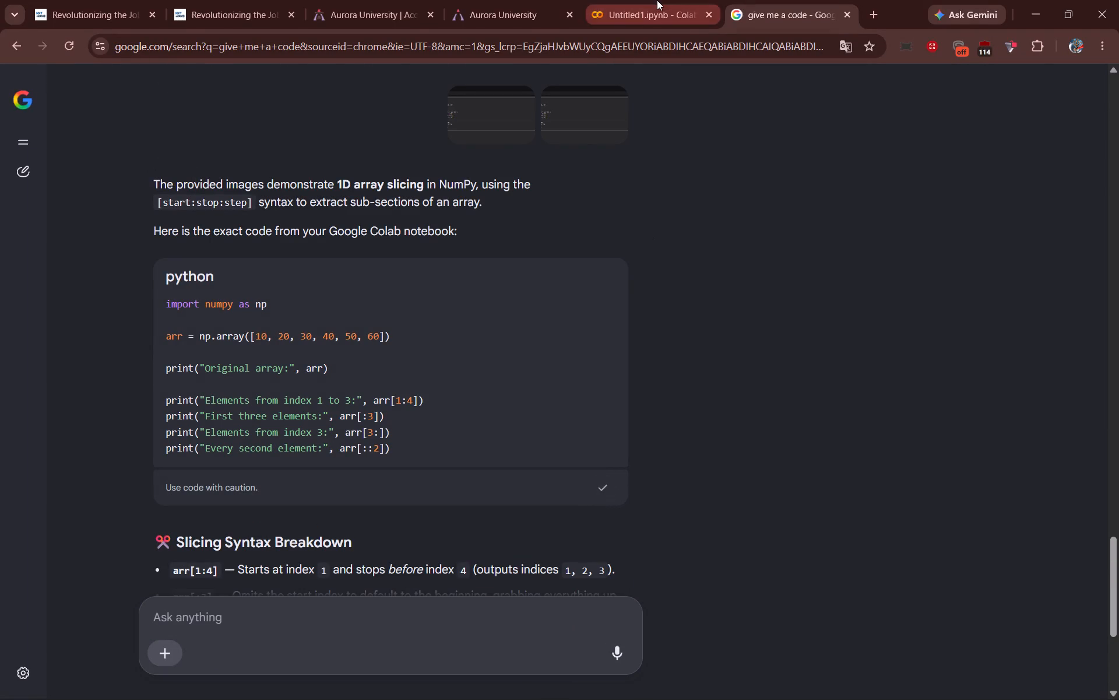
Paste the copied array slicing code into the empty code cell at the end of the Untitled1.ipynb notebook and run it.
left_click(657, 0)
left_click(182, 425)
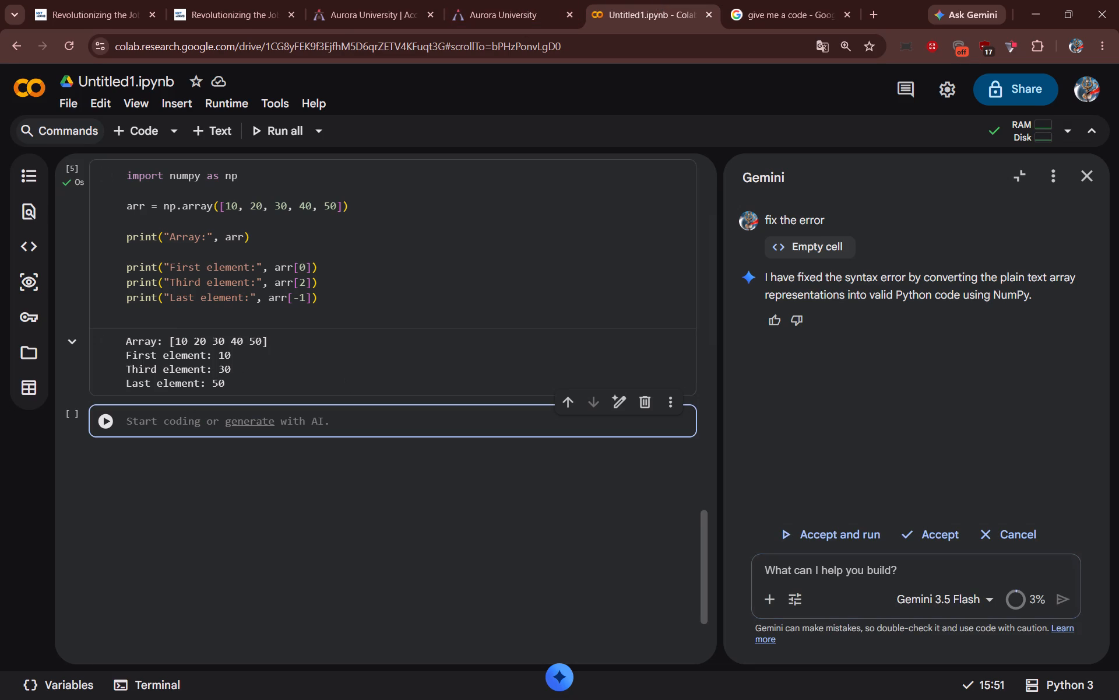
key("ctrl+v")
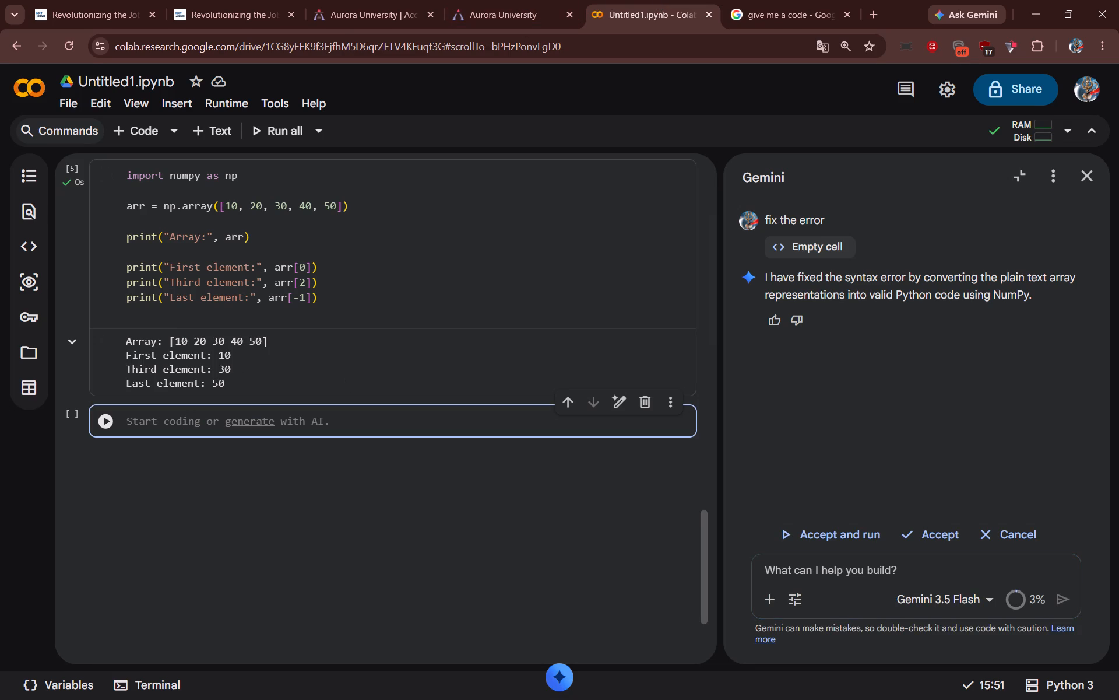
key("ctrl+v")
double_click(182, 425)
key("ctrl+v")
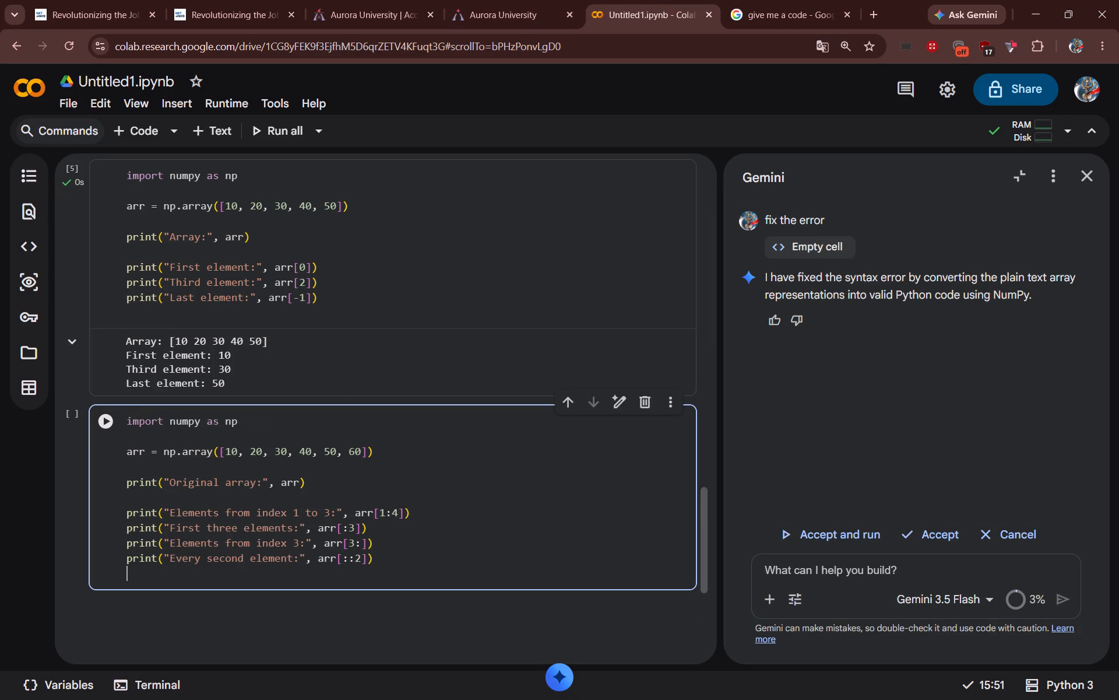
left_click(105, 421)
Capture a screenshot of the notebook from its Commands bar down to the status bar, showing the slicing code and its output.
scroll(366, 444, "down", 2)
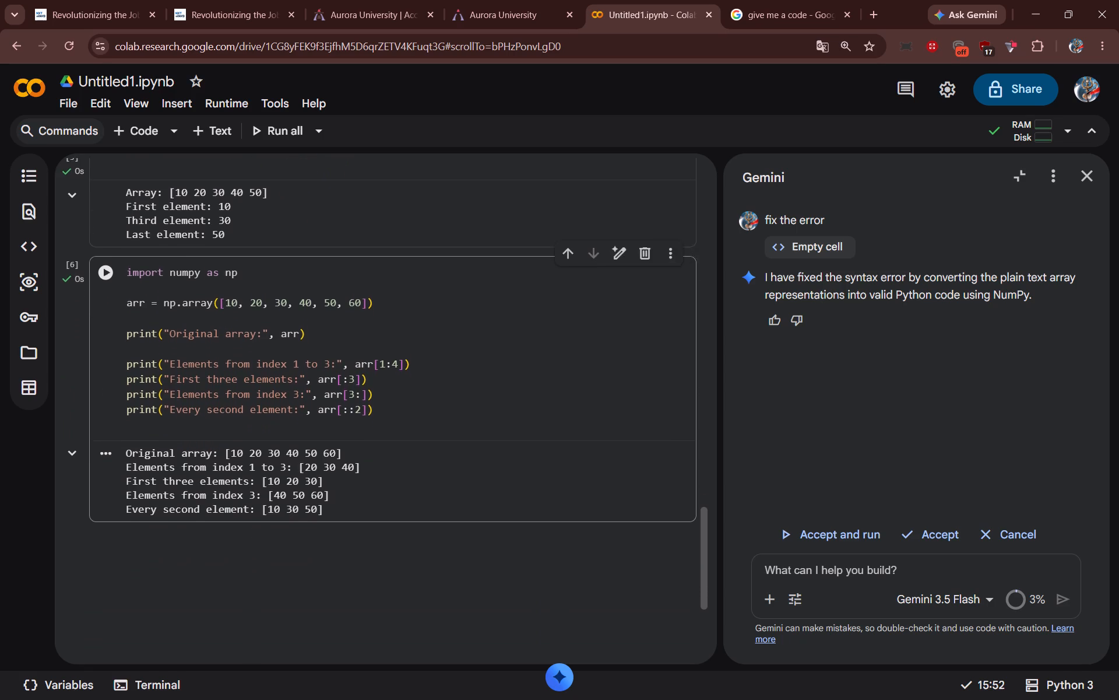
scroll(366, 444, "down", 2)
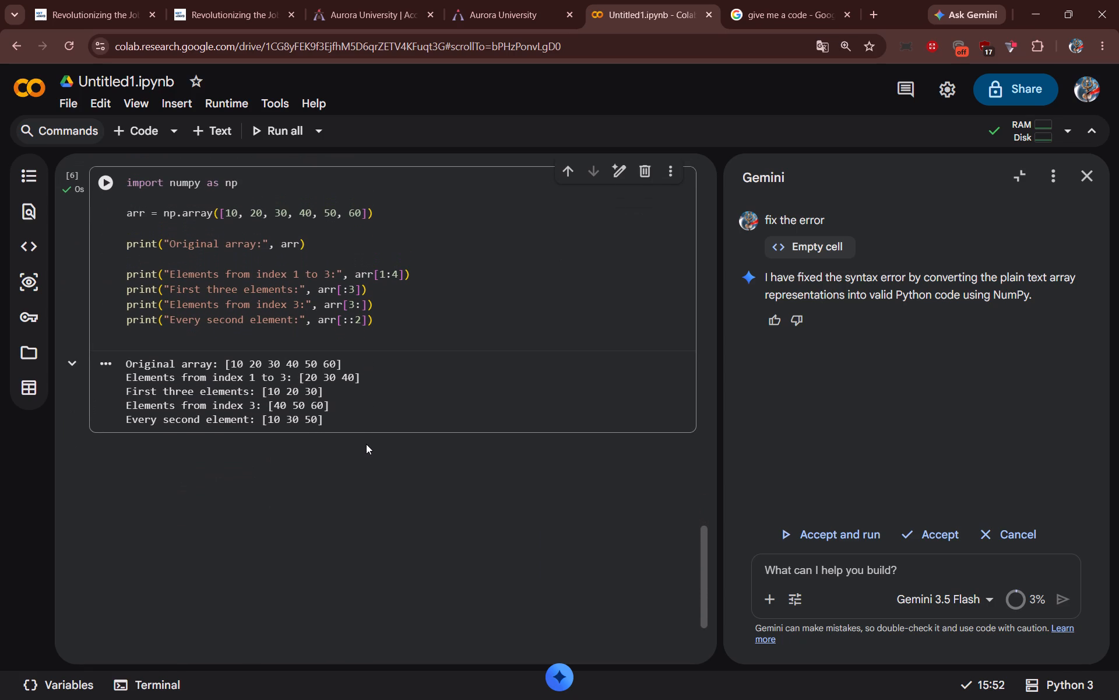
key("Print")
left_click_drag(0, 112, 1118, 699)
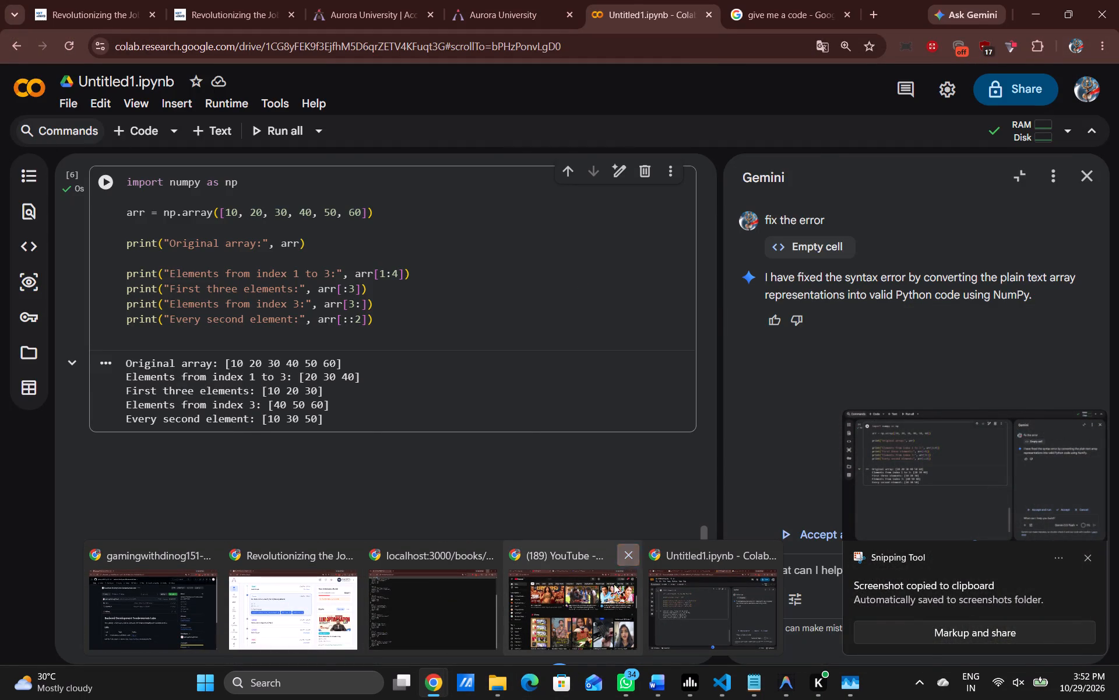
Close the separate browser window that shows YouTube.
left_click(607, 594)
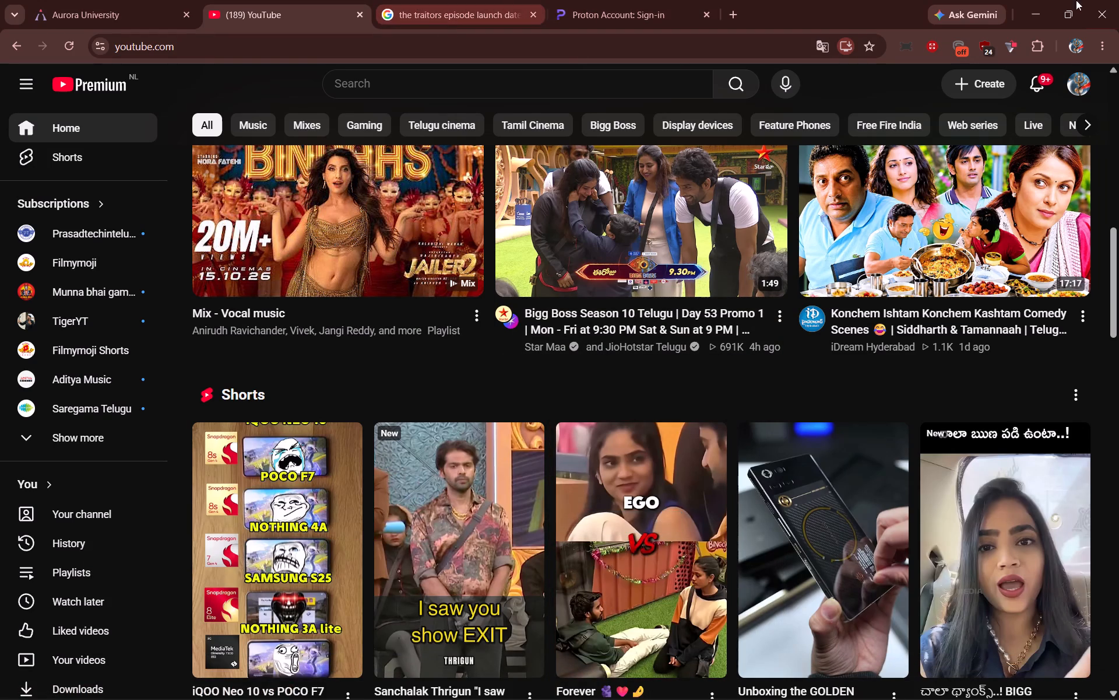
left_click(1114, 0)
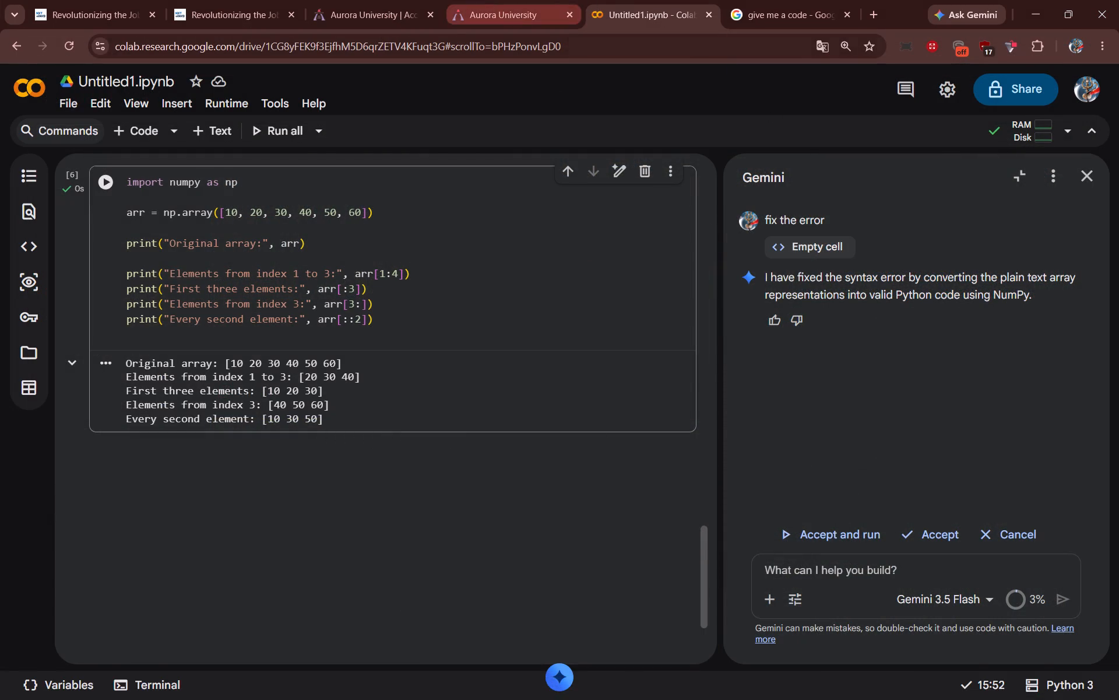
In the Word report, replace the old code picture of section "5. Slicing" with the new notebook screenshot.
left_click(672, 674)
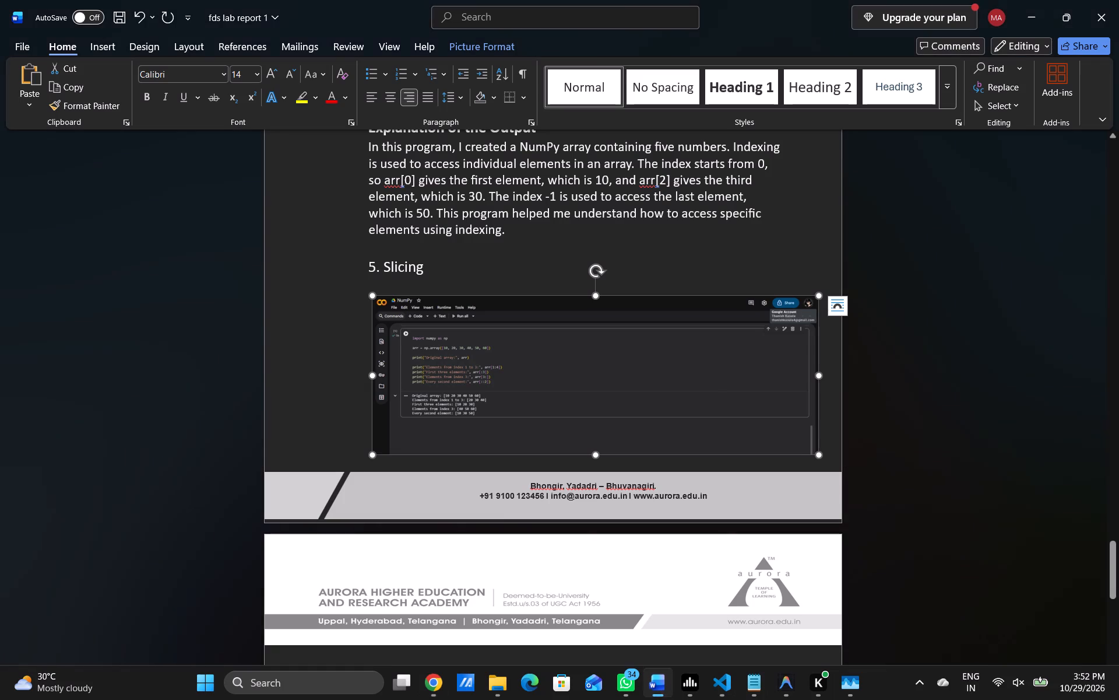
scroll(500, 500, "down", 1)
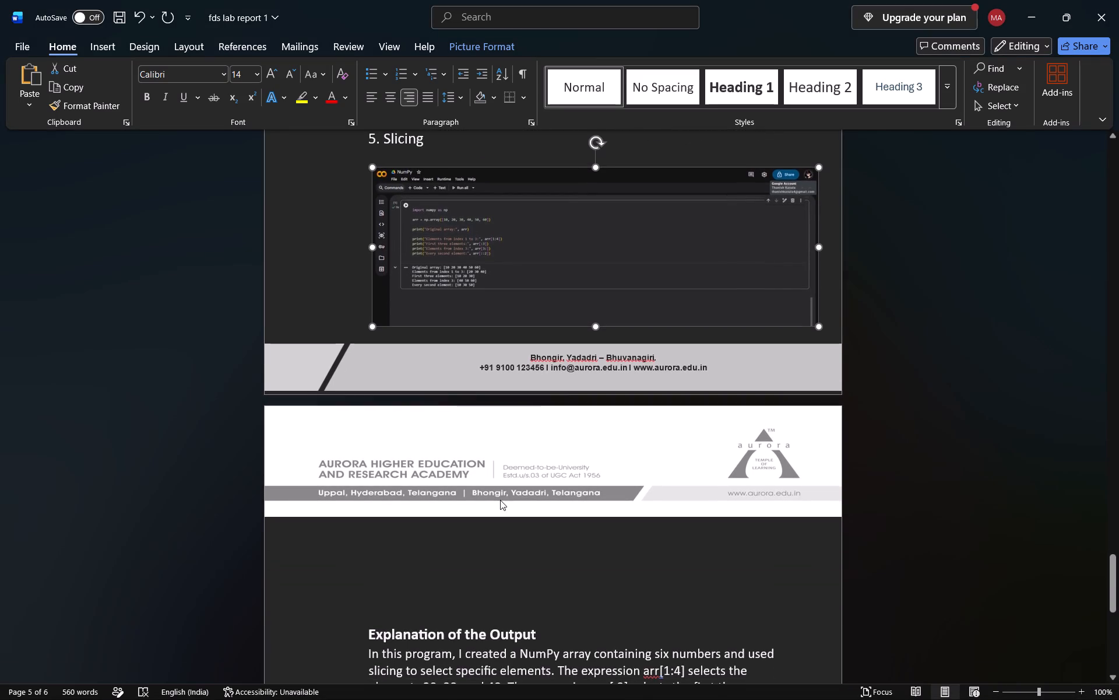
scroll(500, 500, "down", 1)
scroll(502, 411, "down", 2)
scroll(502, 411, "up", 2)
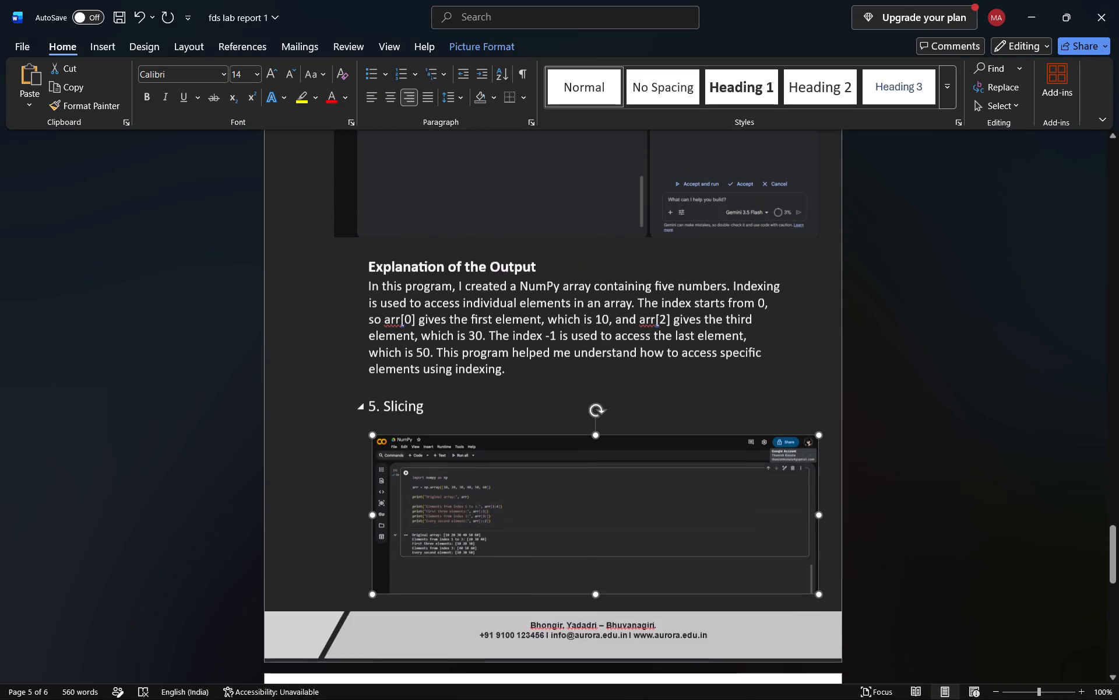
key("ctrl+v")
scroll(544, 404, "up", 1)
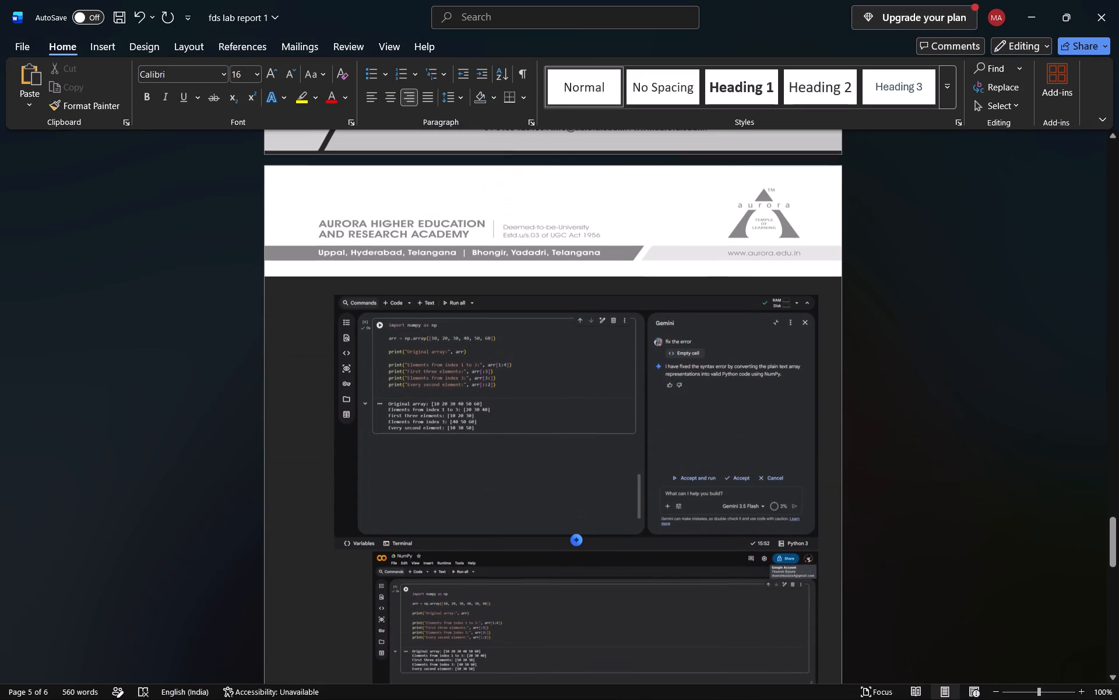
left_click(481, 597)
key("Delete")
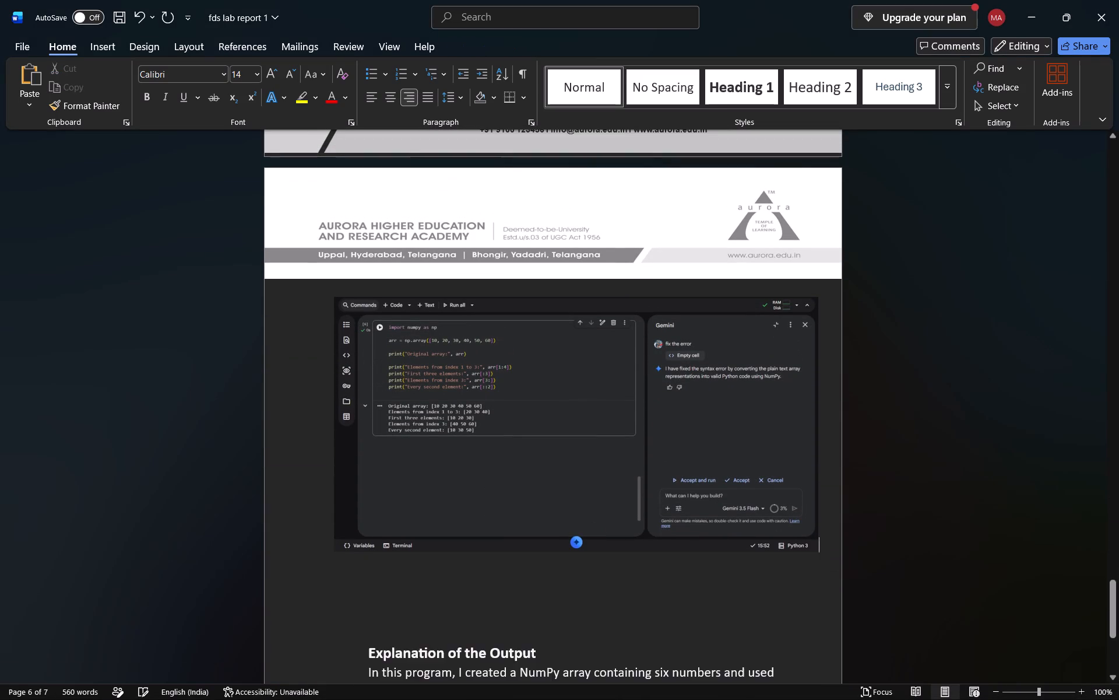
Replace the entry in the Student Name cell of the Lab Report - 1 table with the new student's name in capitals.
scroll(481, 597, "down", 7)
scroll(481, 597, "up", 2)
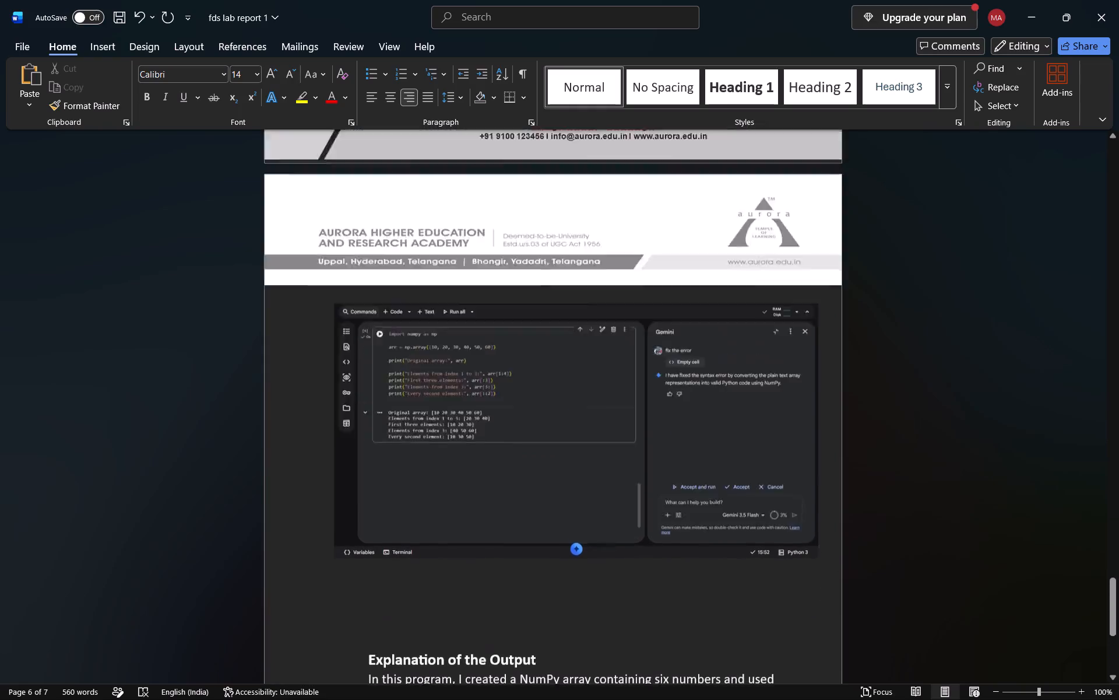
scroll(481, 597, "up", 5)
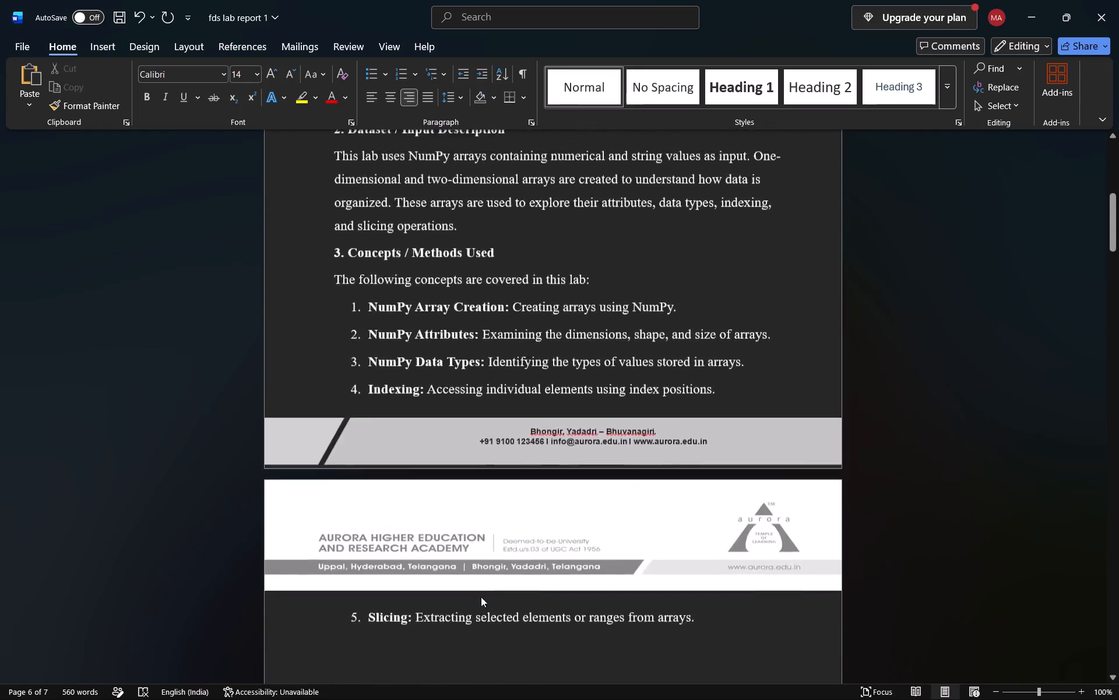
scroll(481, 597, "up", 3)
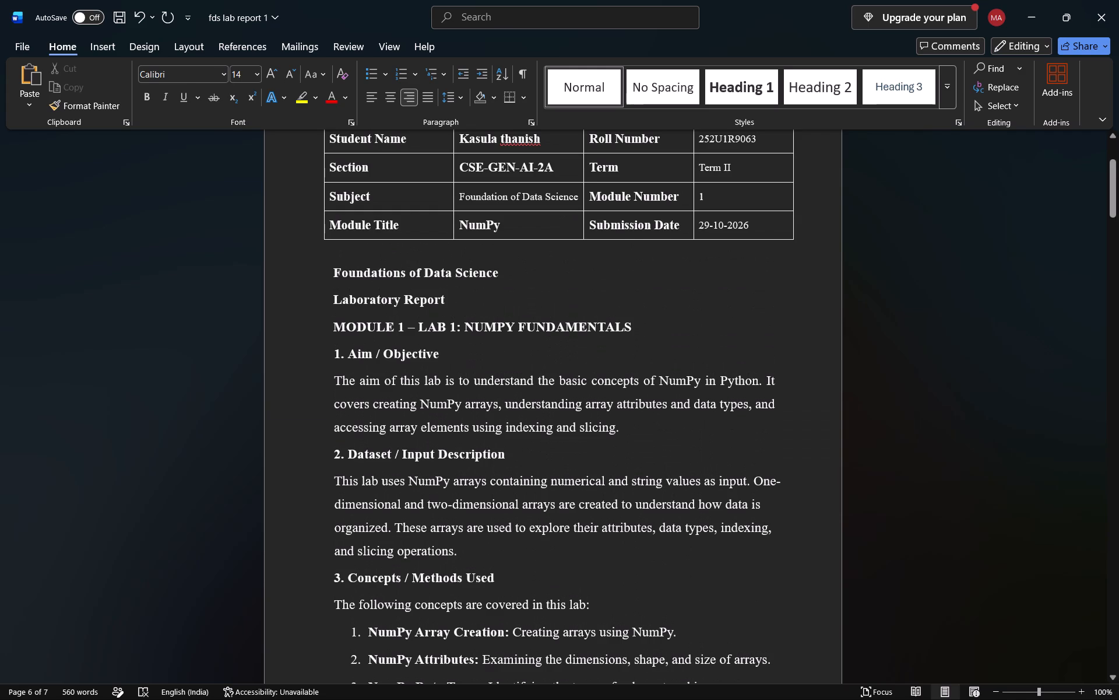
scroll(481, 597, "up", 1)
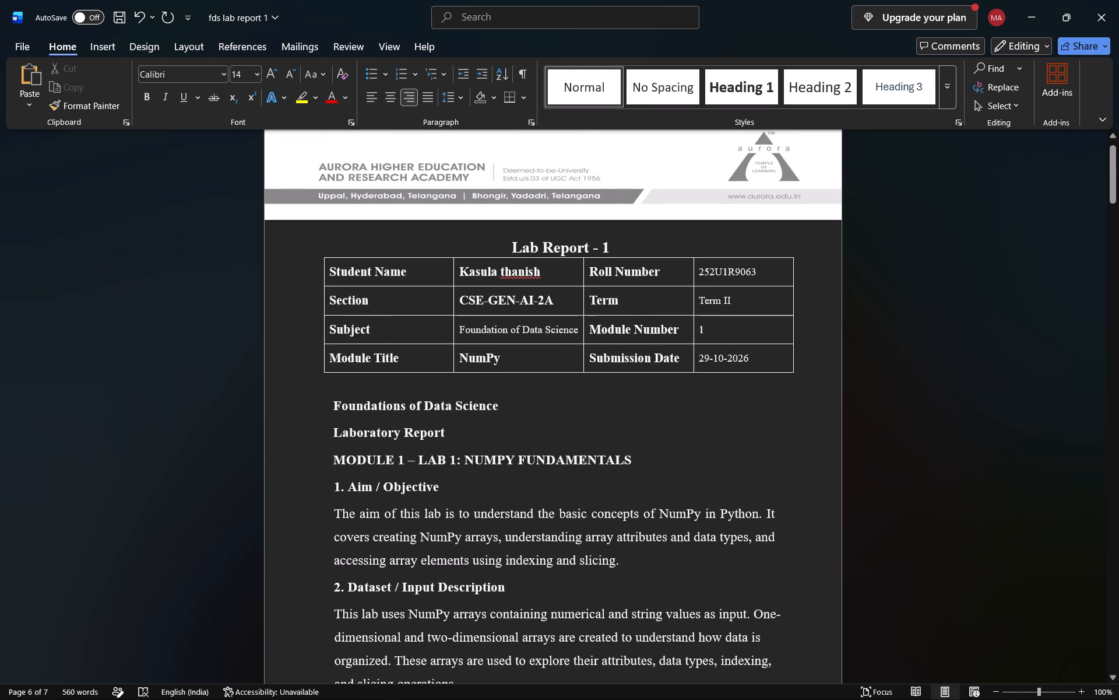
left_click(552, 284)
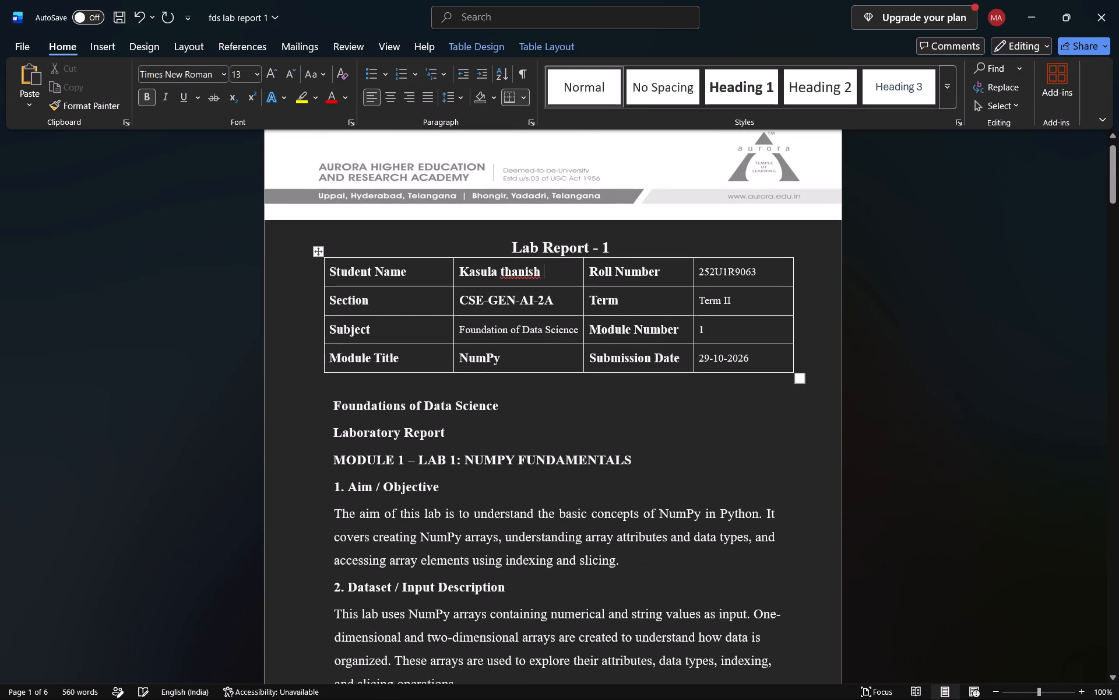
key("BackSpace")
key("BackSpace")
key("BackSpace")
key("BackSpace")
key("BackSpace")
key("BackSpace")
key("BackSpace")
key("BackSpace")
key("BackSpace")
key("BackSpace")
key("BackSpace")
key("BackSpace")
key("BackSpace")
key("BackSpace")
key("BackSpace")
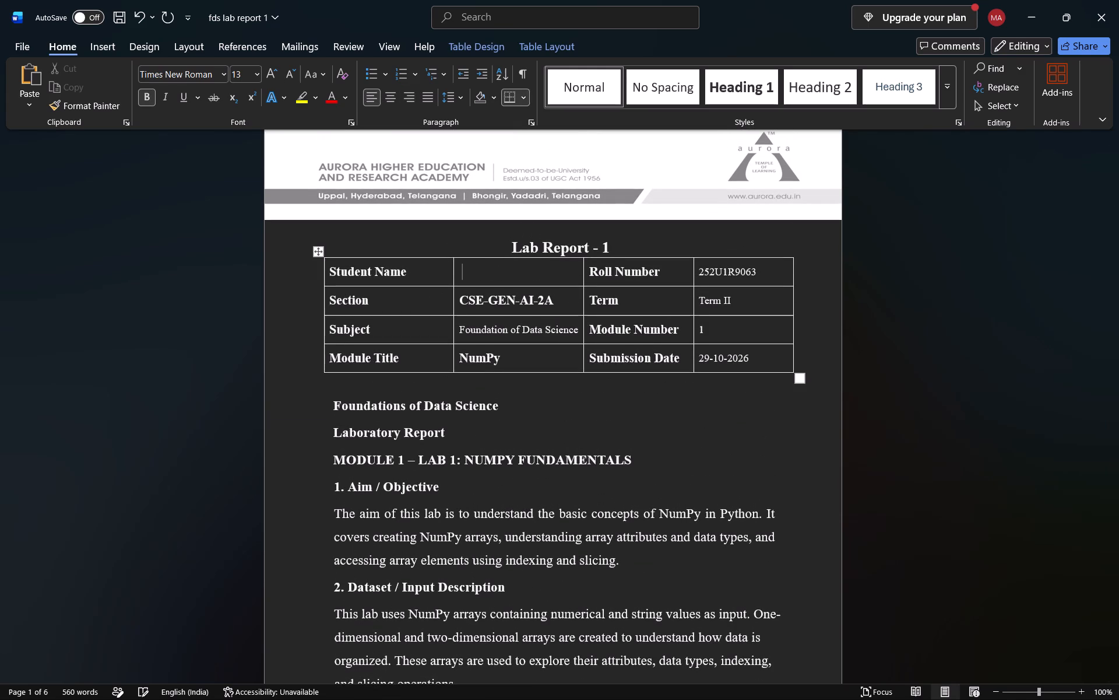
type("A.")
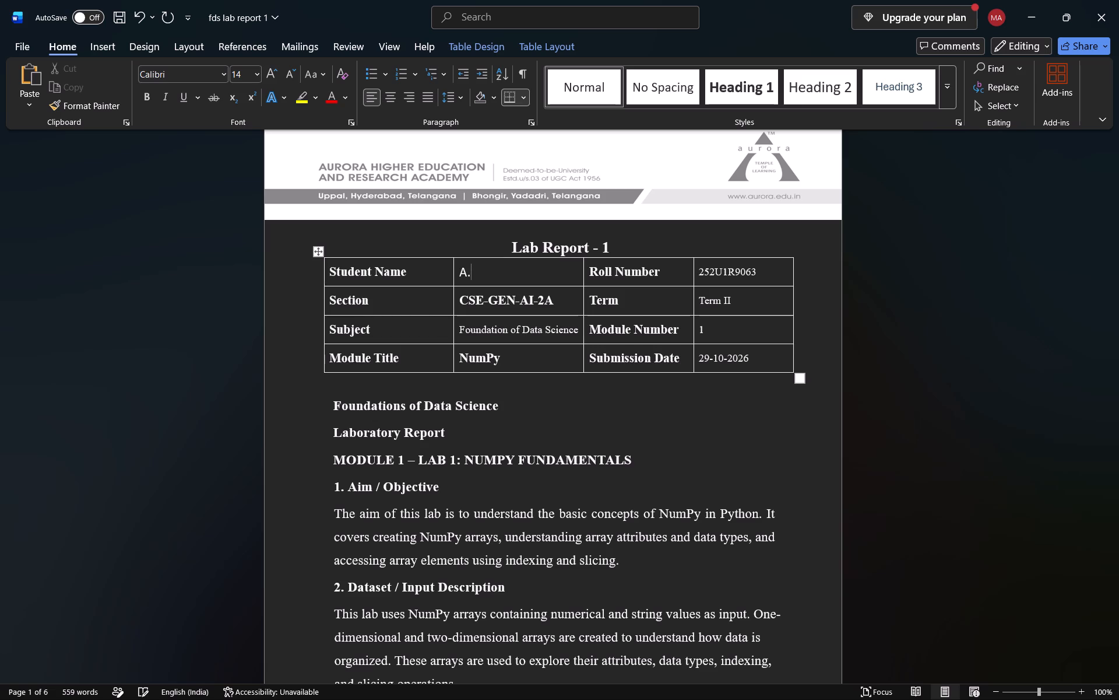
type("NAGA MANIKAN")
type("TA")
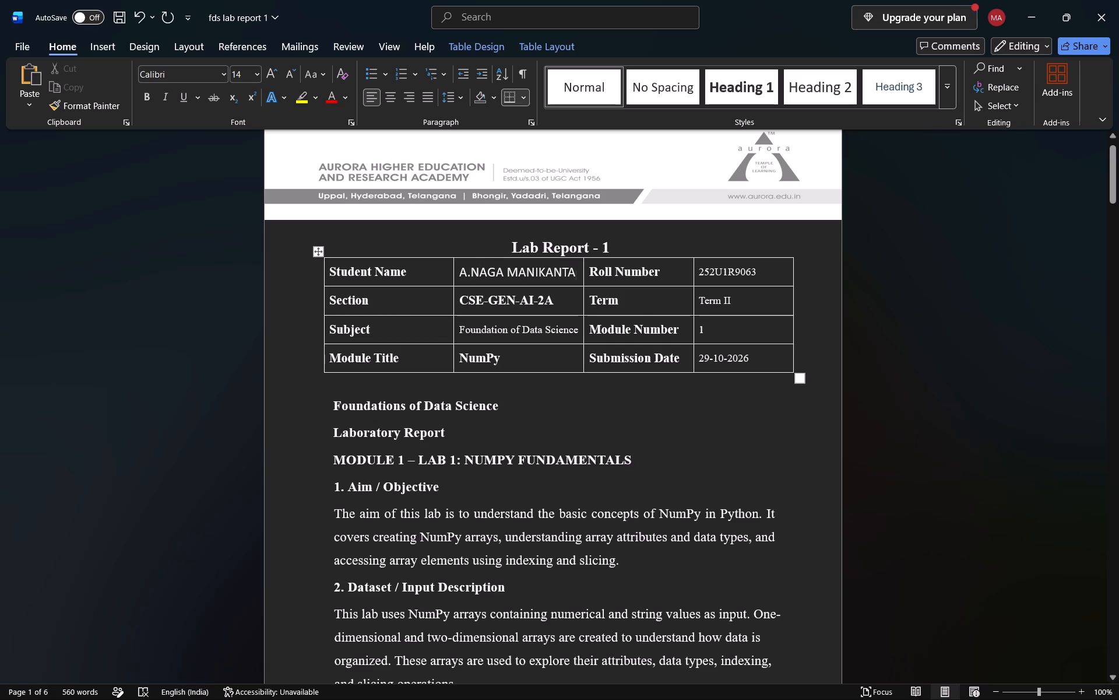
Replace the last two digits of the Roll Number entry in the Lab Report - 1 table with 01.
left_click(748, 358)
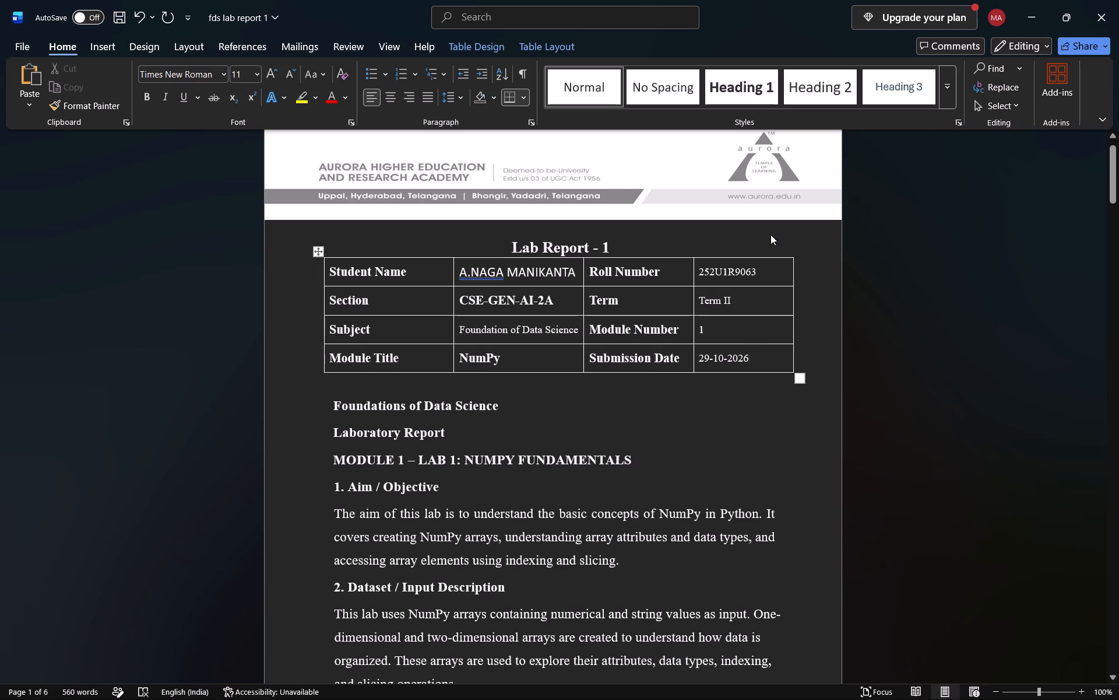
left_click(758, 279)
key("BackSpace")
key("BackSpace")
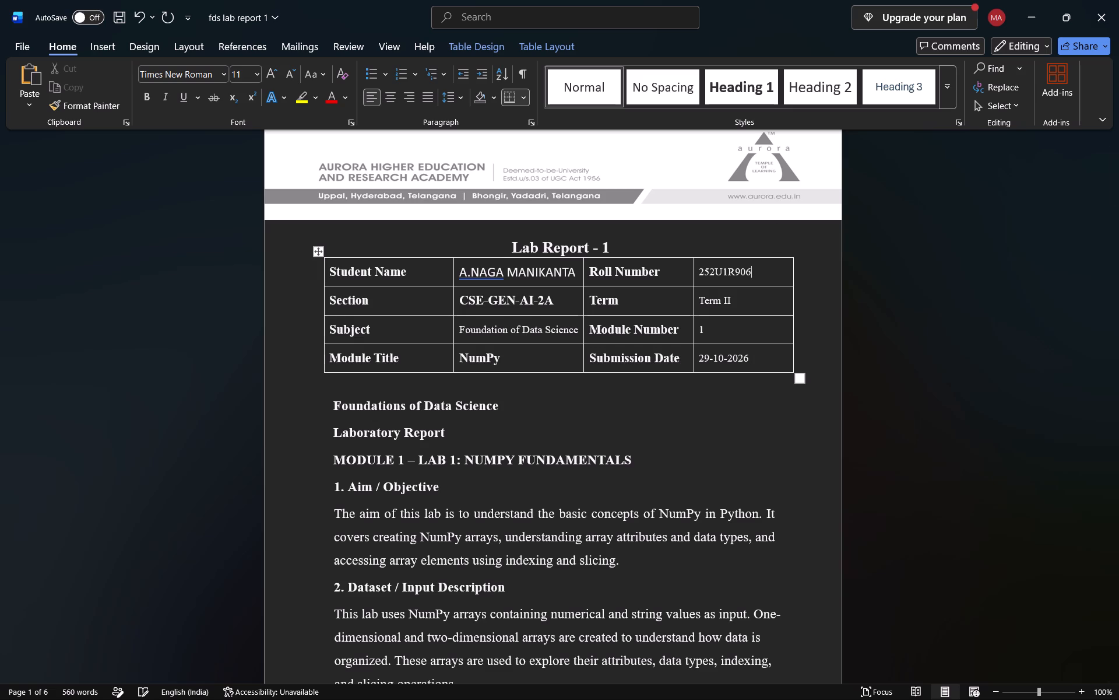
key("BackSpace")
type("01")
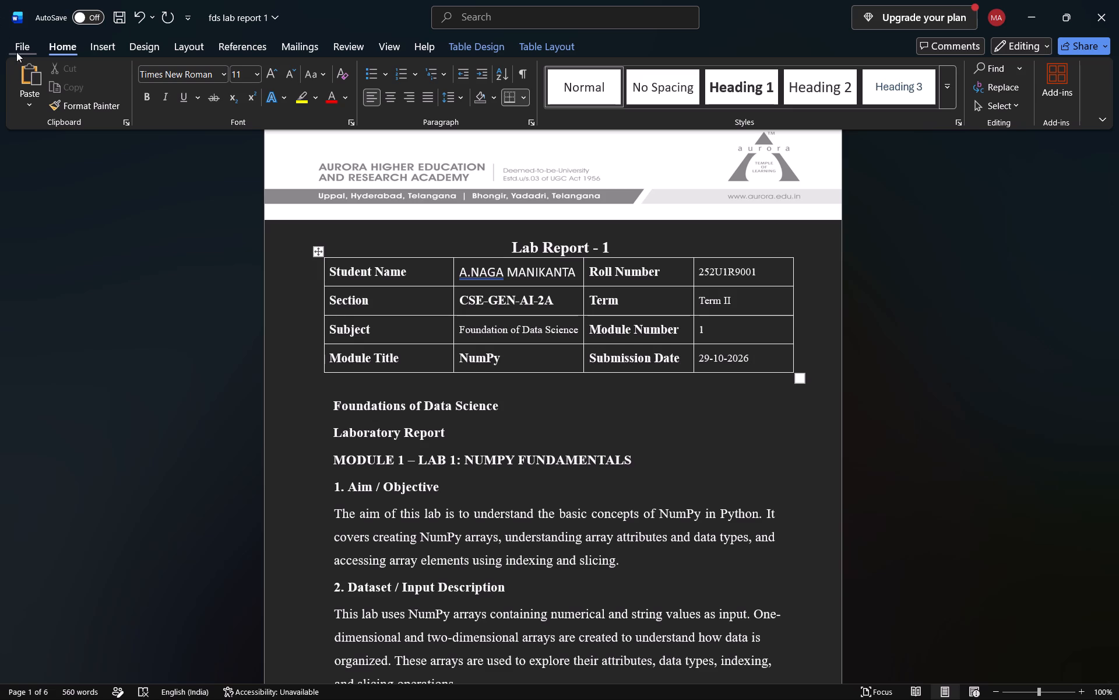
Try to publish the report as a PDF in Downloads, replacing the existing "fds lab report 1" file.
left_click(20, 52)
left_click(55, 327)
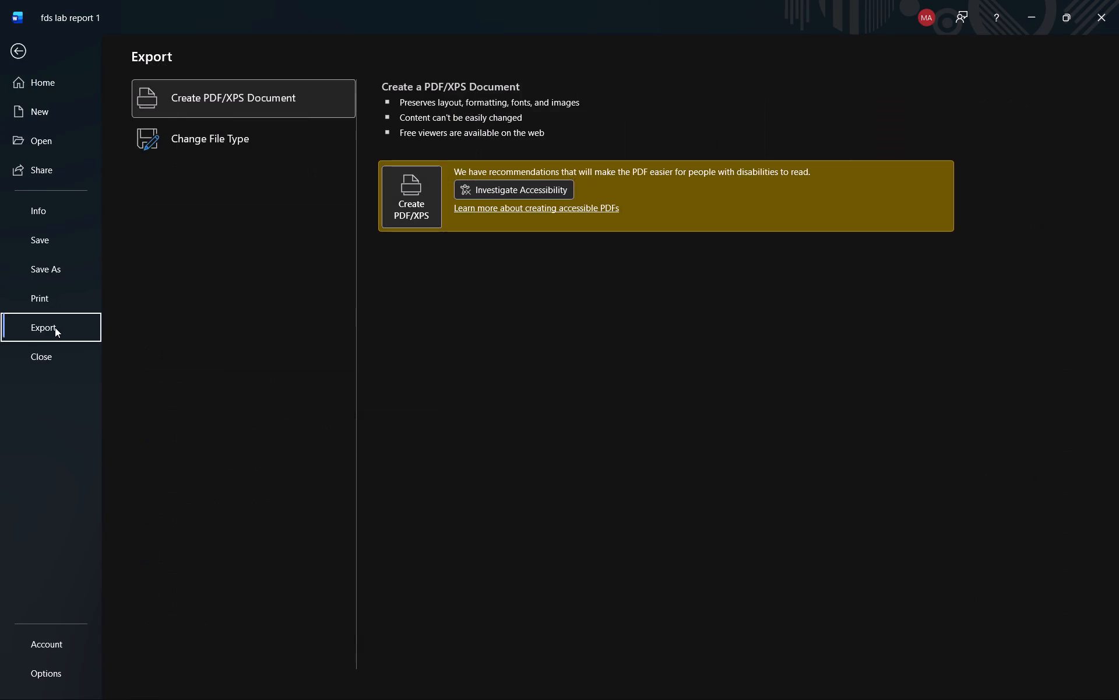
double_click(234, 110)
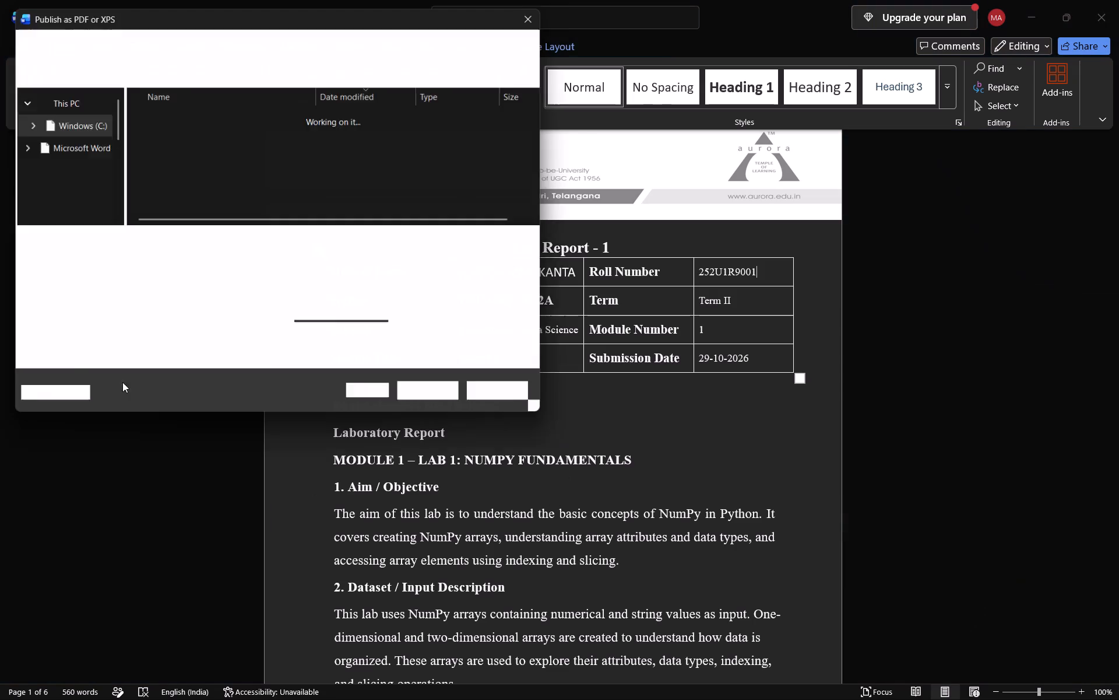
left_click(188, 134)
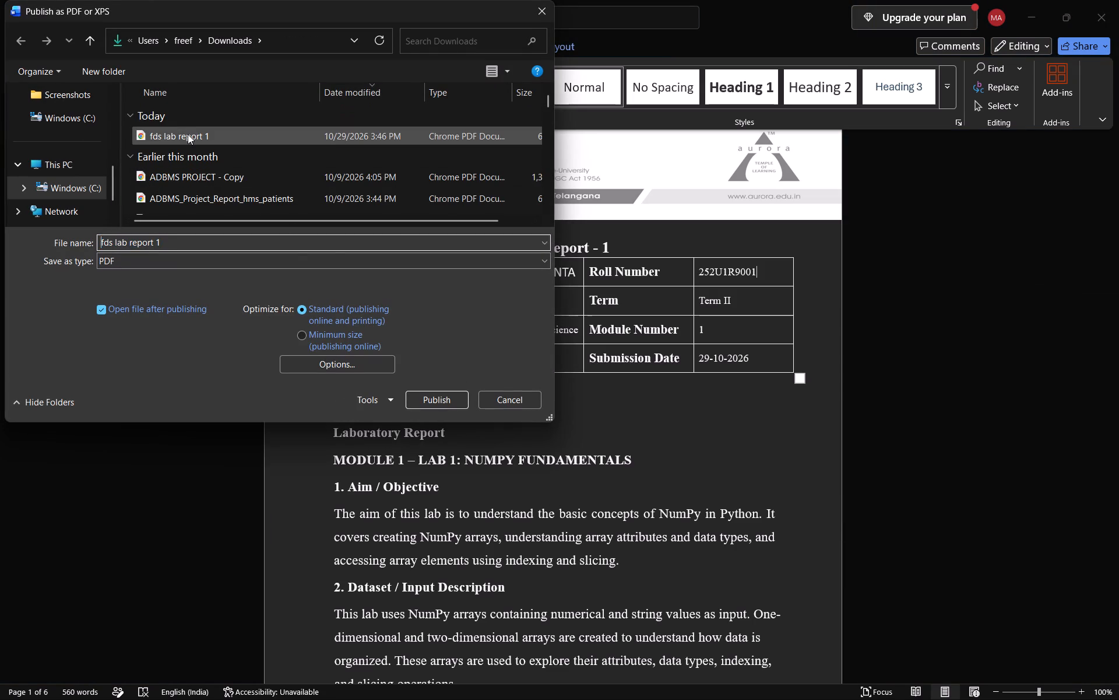
left_click(427, 400)
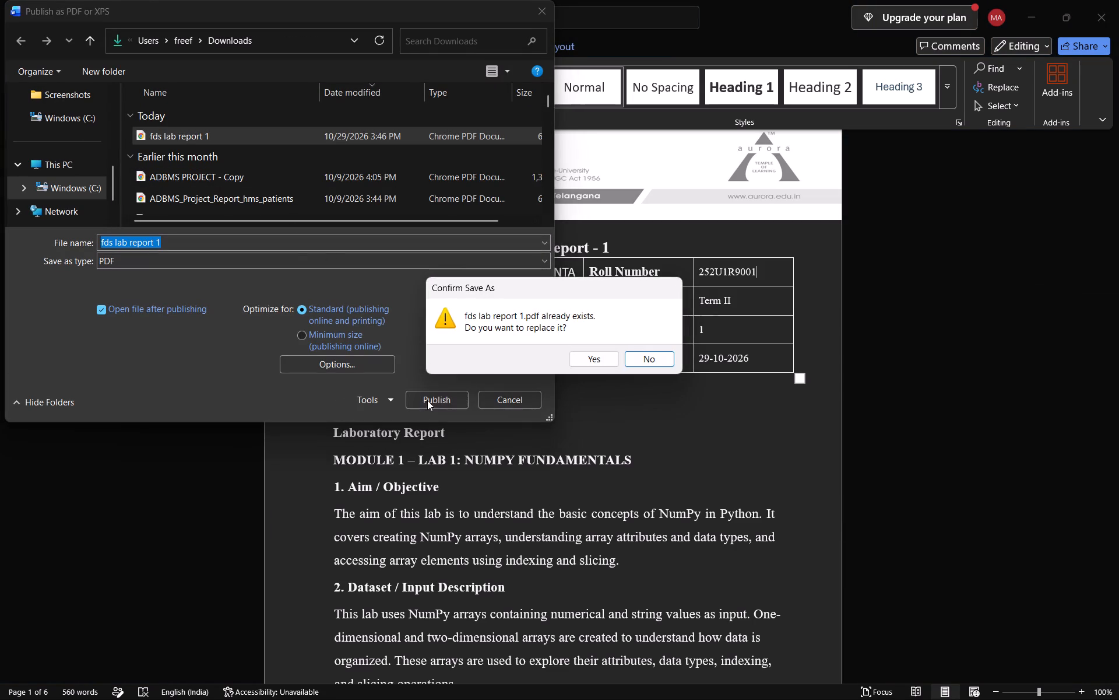
left_click(588, 359)
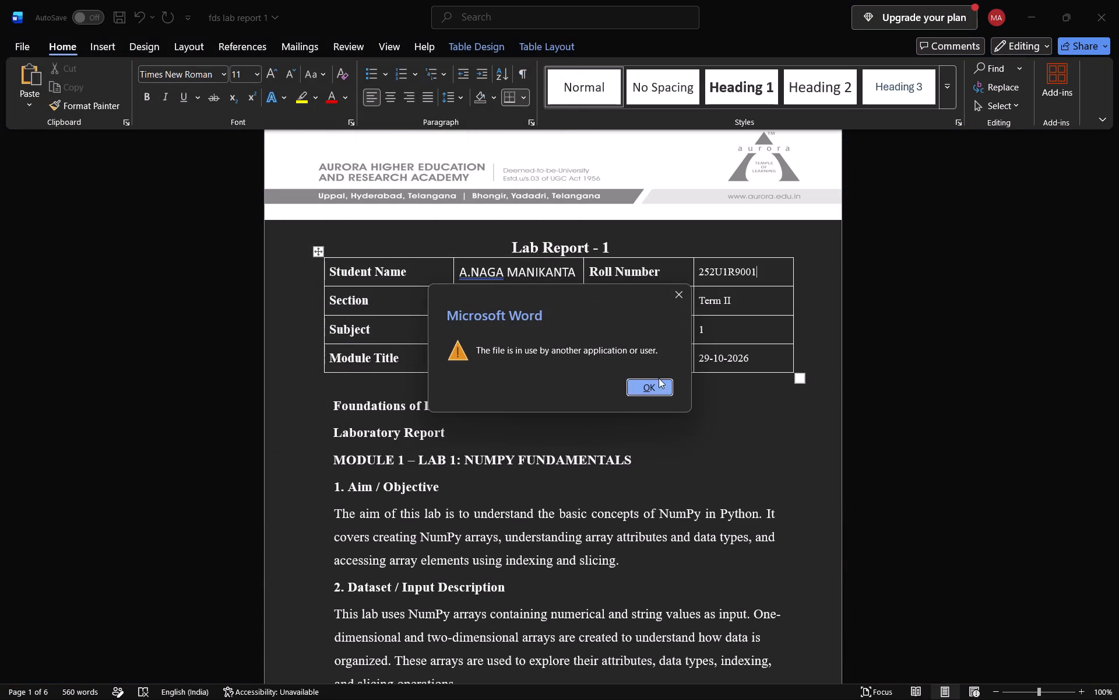
left_click(654, 384)
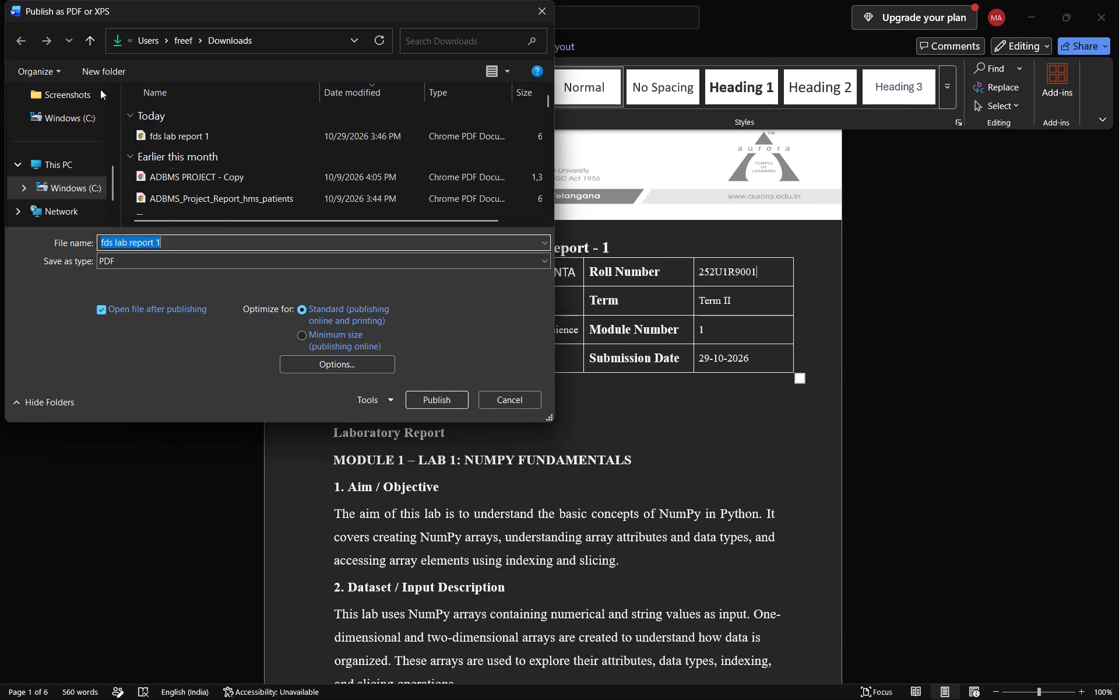
Publish the PDF to Downloads under the name "fds lab report 1," instead.
left_click_drag(162, 232, 166, 237)
left_click(166, 237)
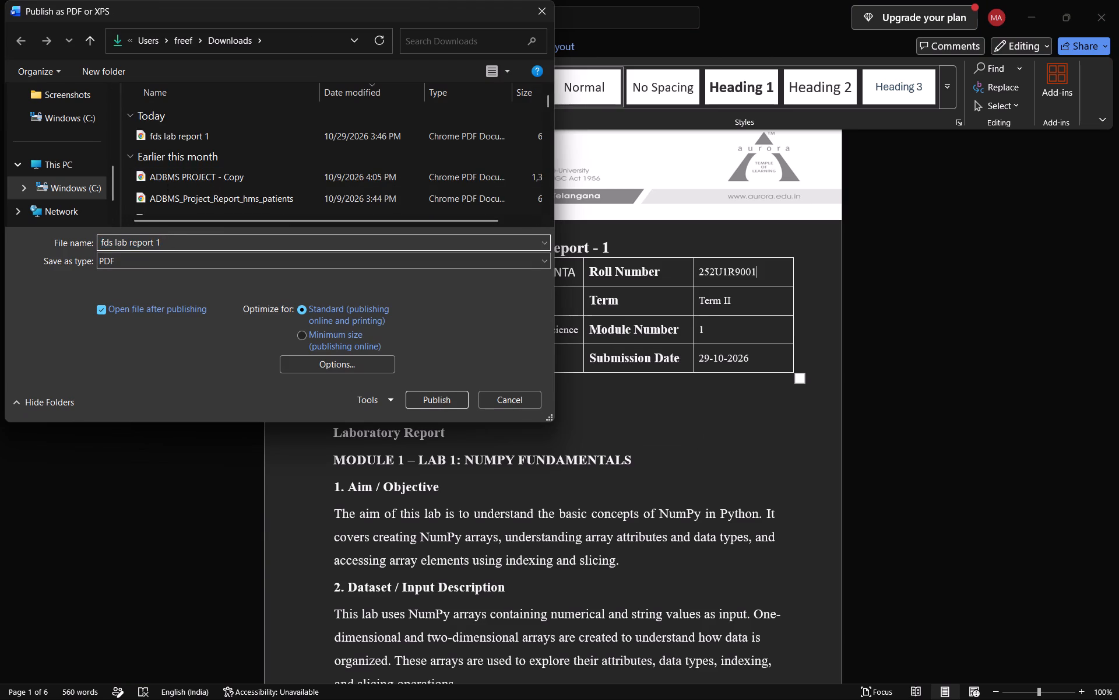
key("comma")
left_click(450, 401)
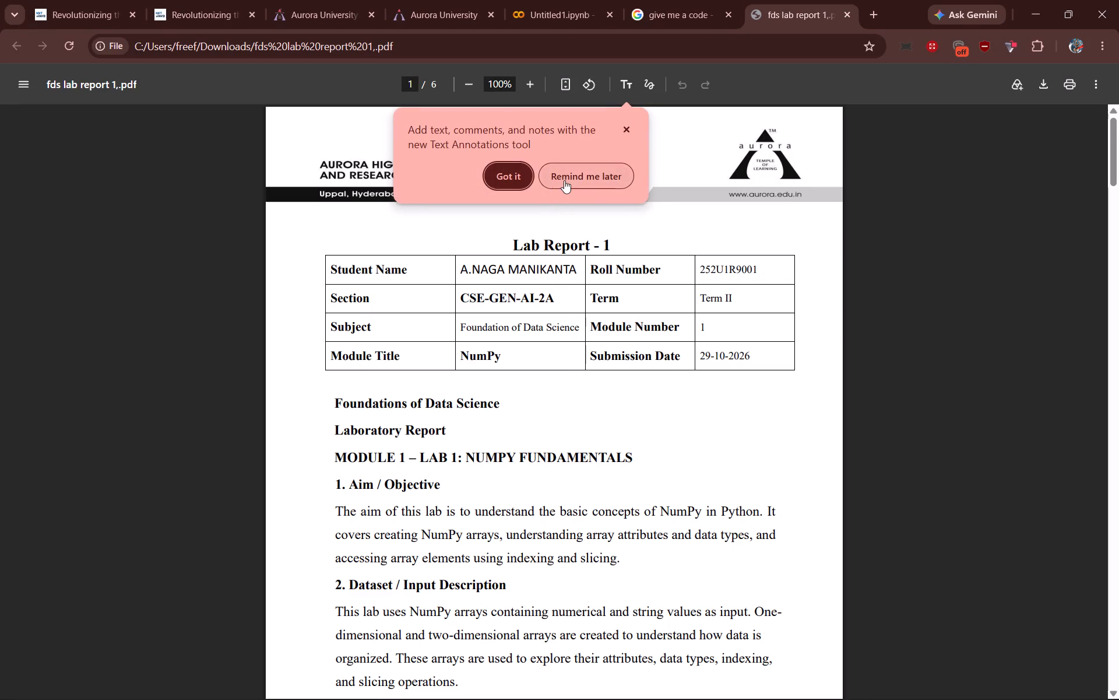
Dismiss the Text Annotations hint over the published PDF and copy the PDF's file path from the address bar.
left_click(564, 180)
left_click_drag(420, 47, 0, 48)
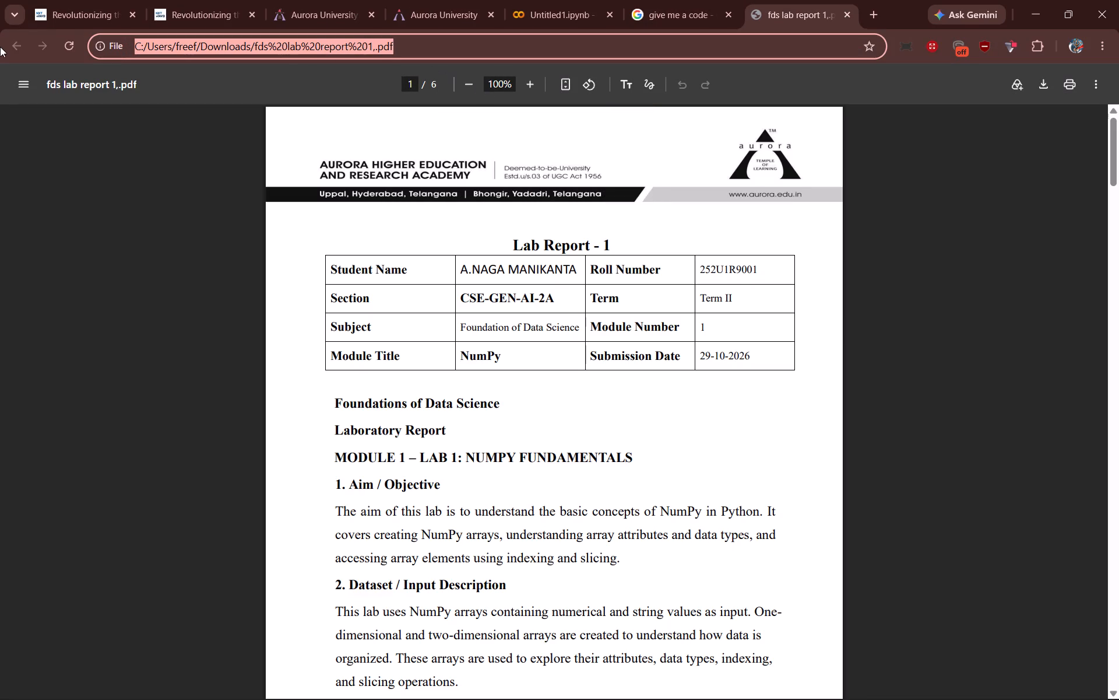
key("ctrl+c")
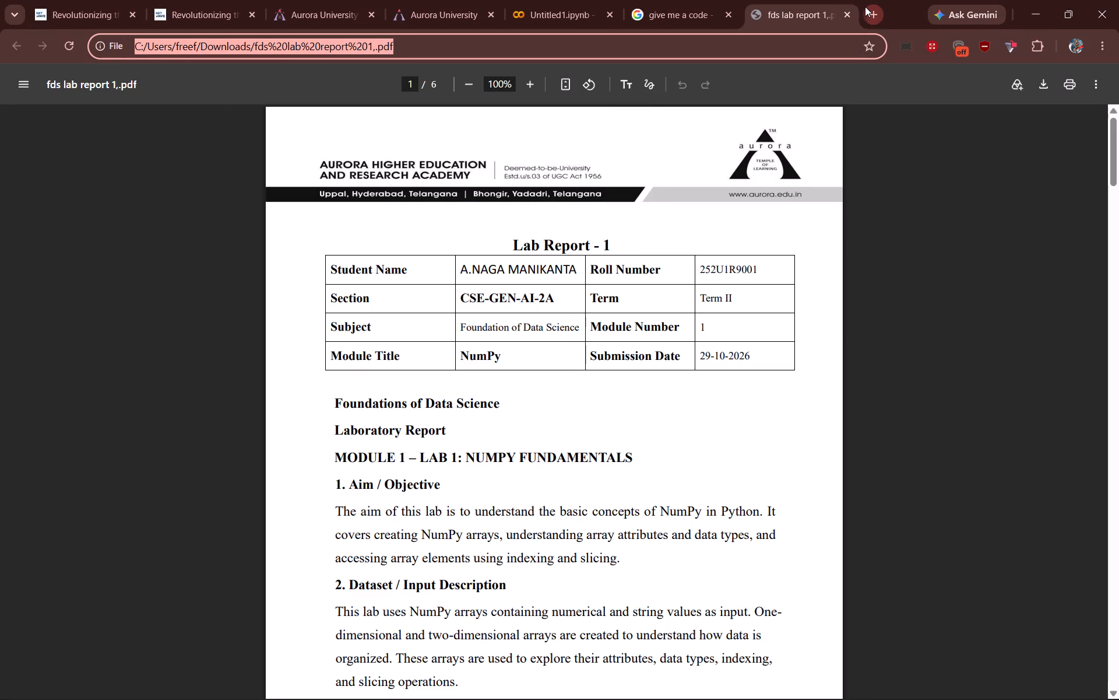
Open the Aurora university portal in a new browser tab and bring up the Foundations of Data Science assessments.
left_click(865, 6)
left_click(540, 419)
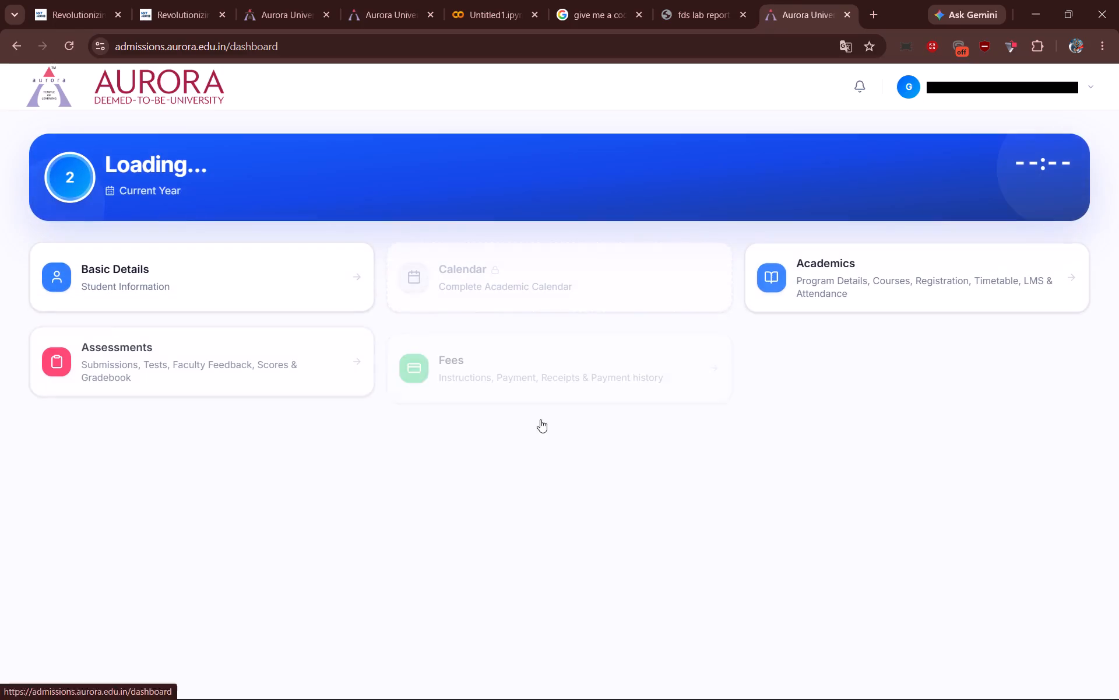
left_click(266, 363)
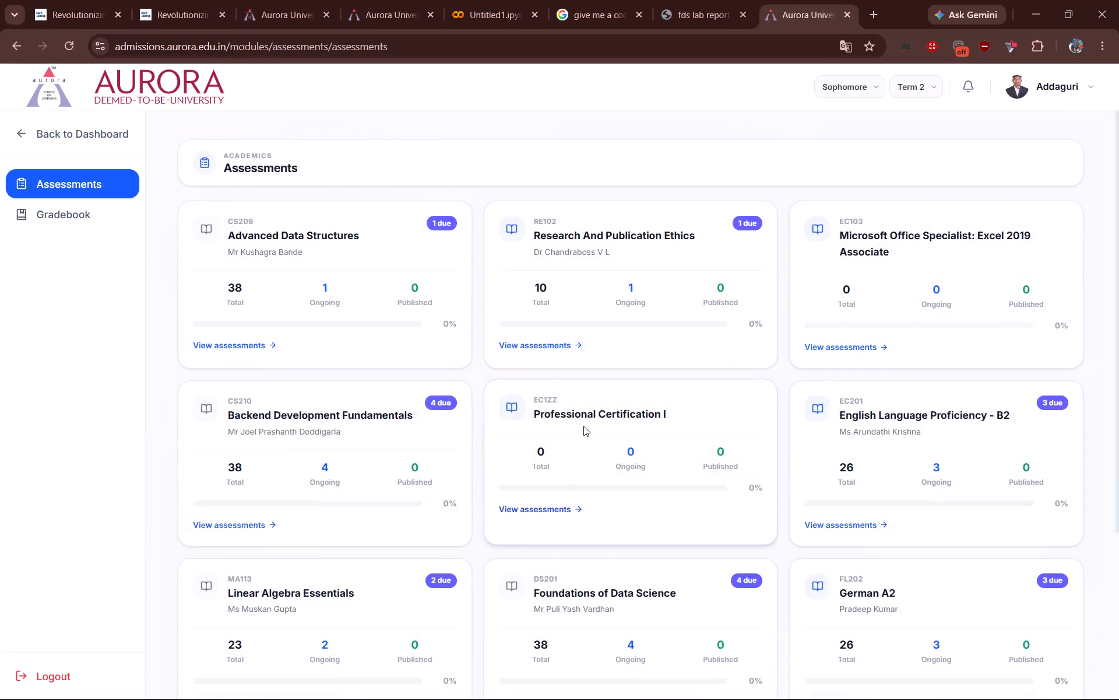
scroll(578, 534, "down", 1)
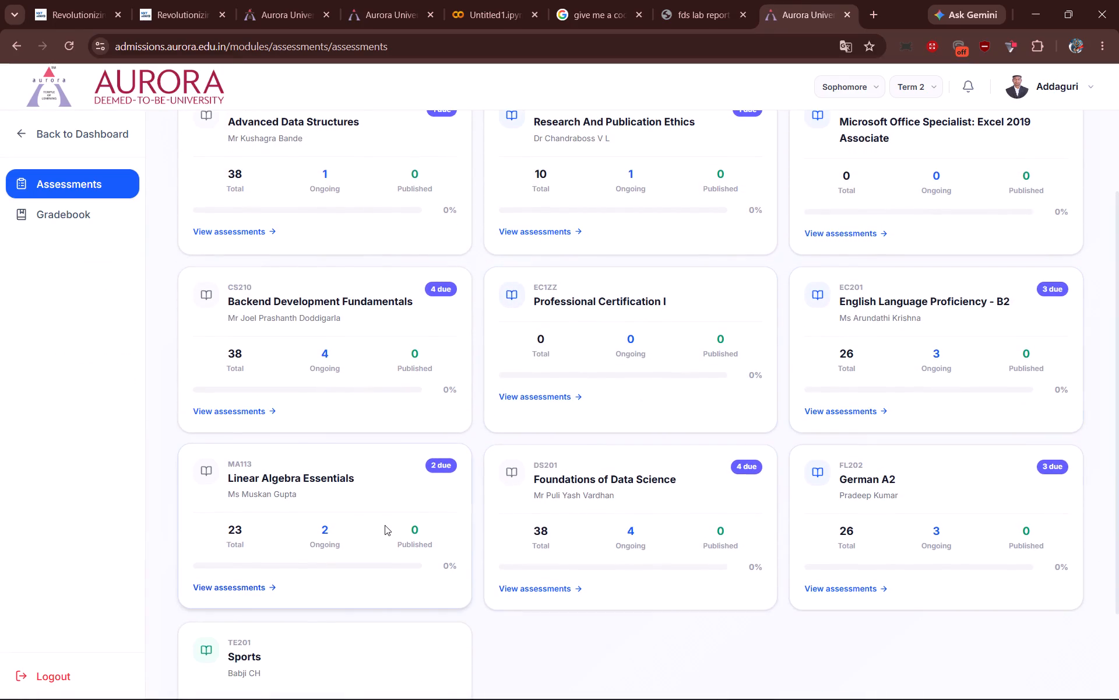
scroll(385, 525, "down", 1)
scroll(563, 471, "up", 1)
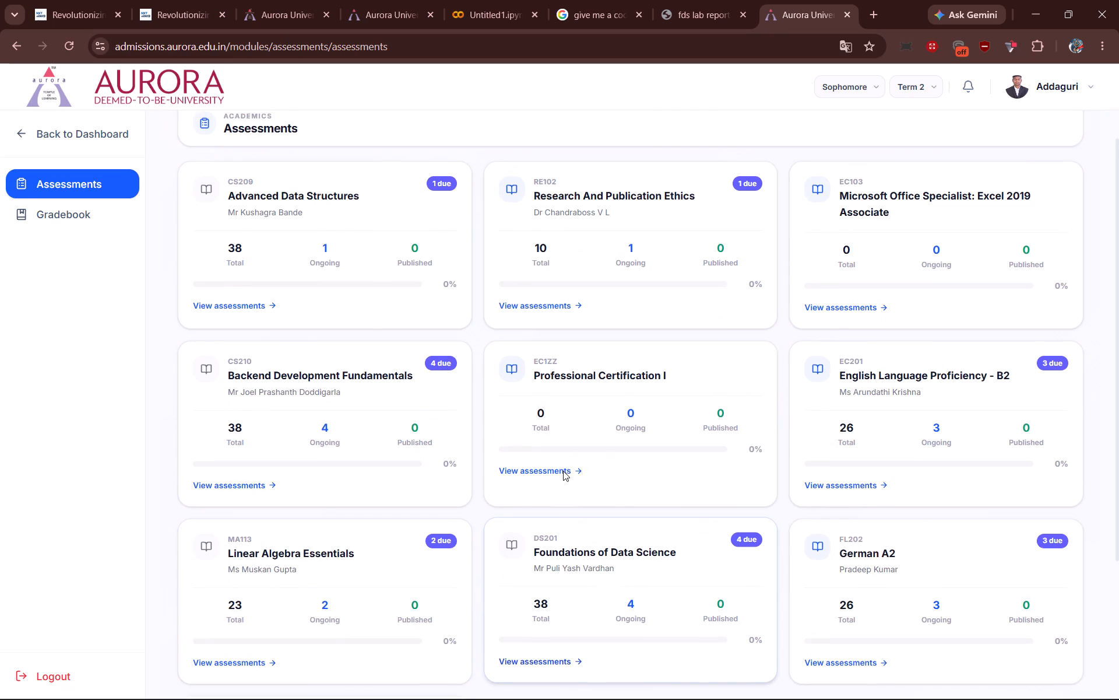
scroll(563, 471, "up", 1)
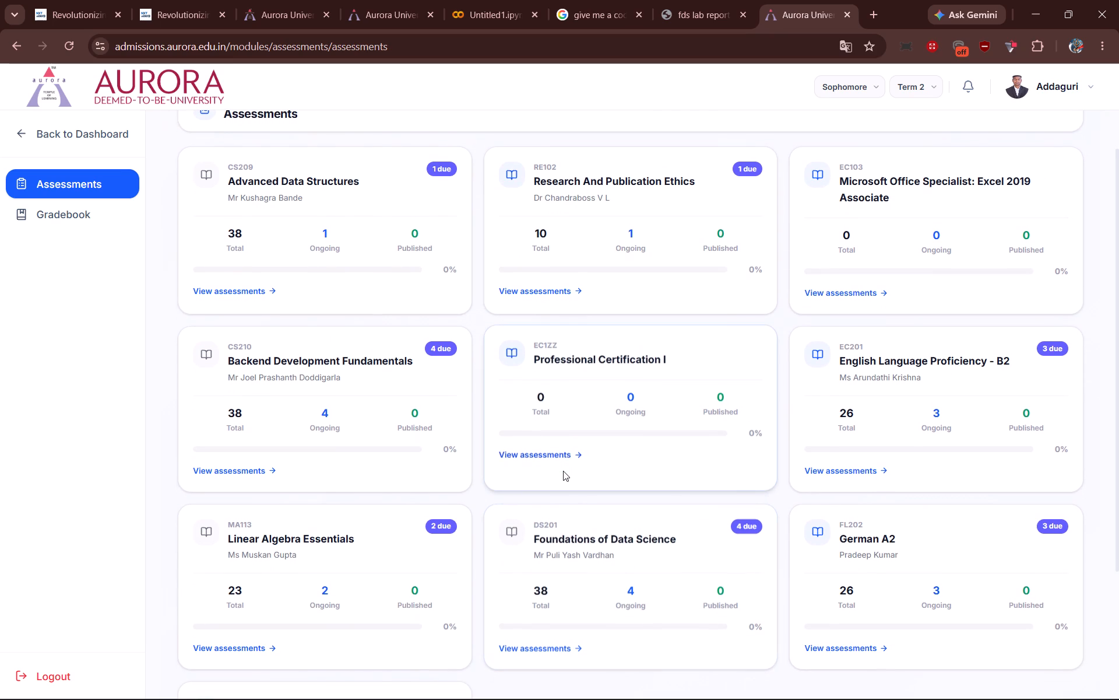
left_click(618, 636)
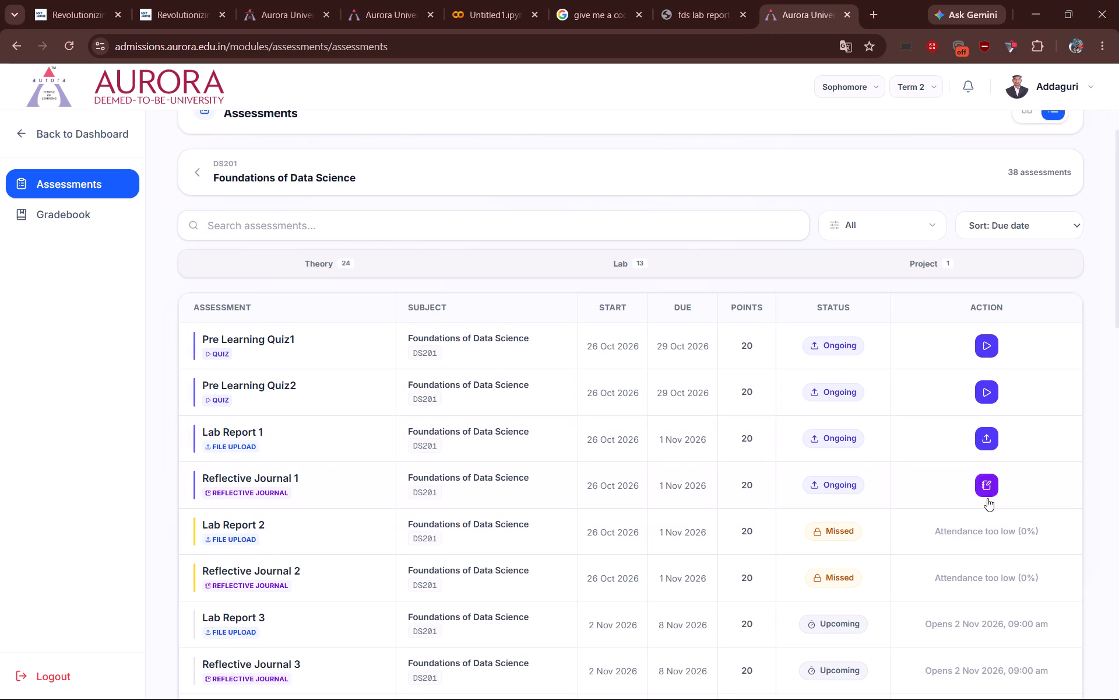
Upload the PDF "fds lab report 1," from Downloads as the submission for Lab Report 1.
scroll(911, 541, "down", 1)
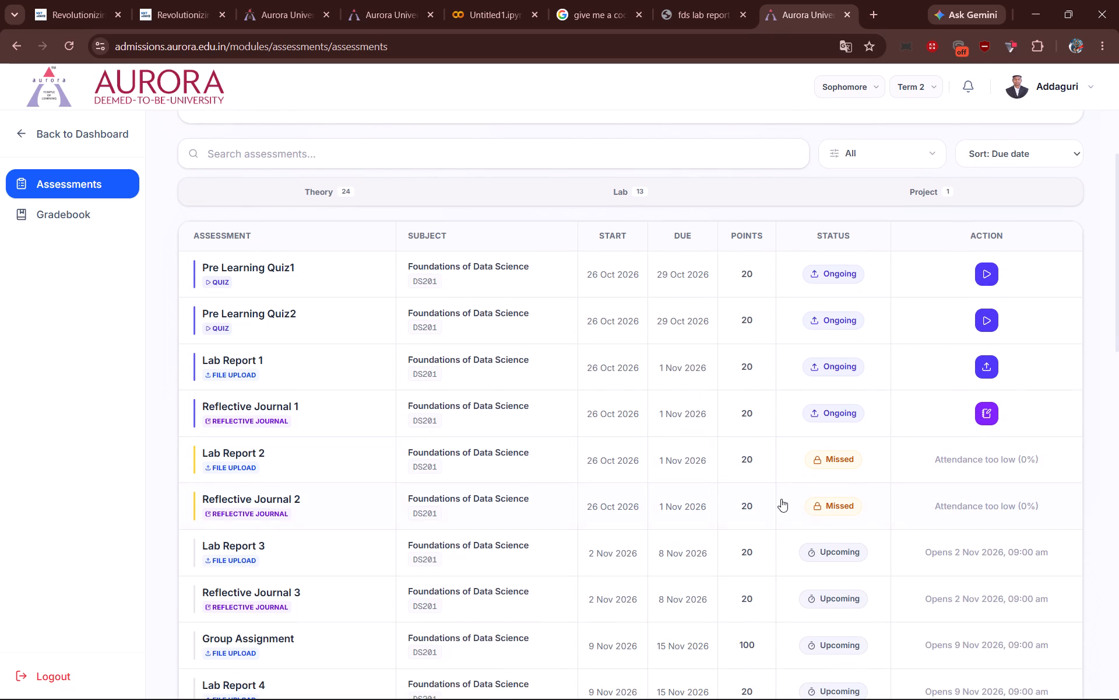
left_click(990, 361)
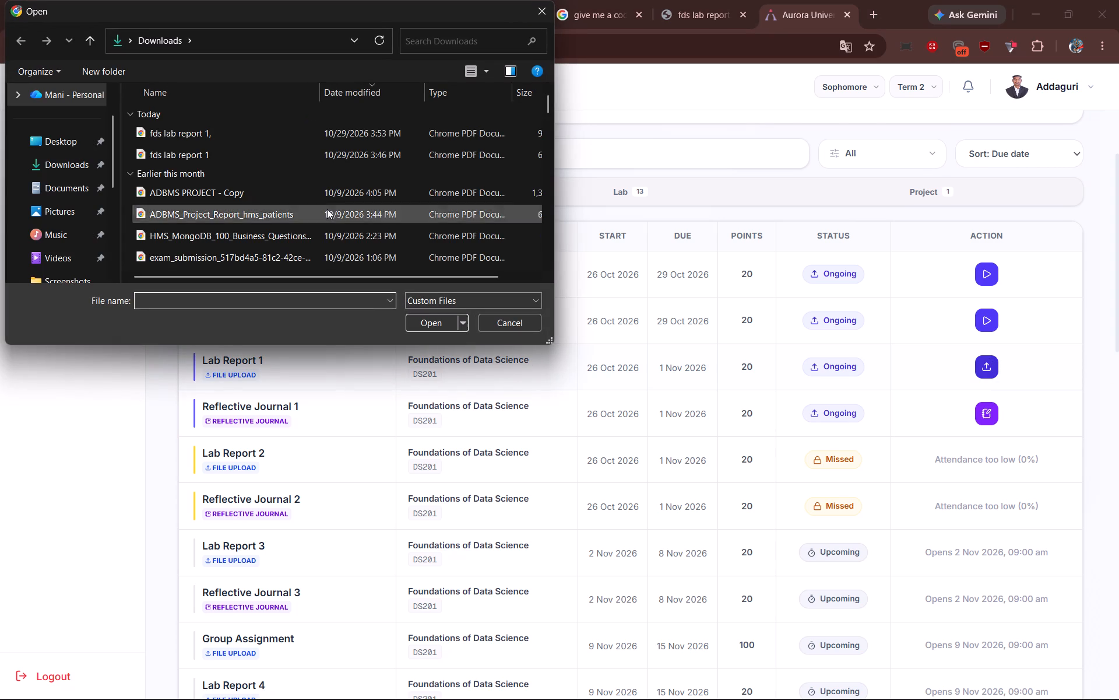
left_click(203, 136)
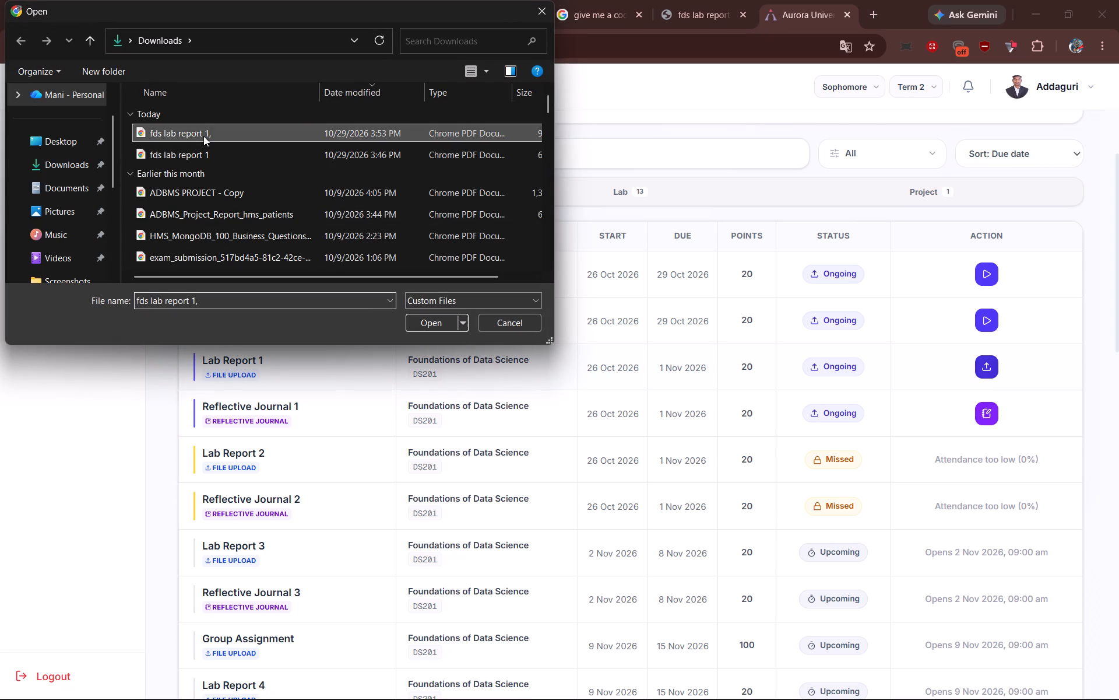
left_click(426, 321)
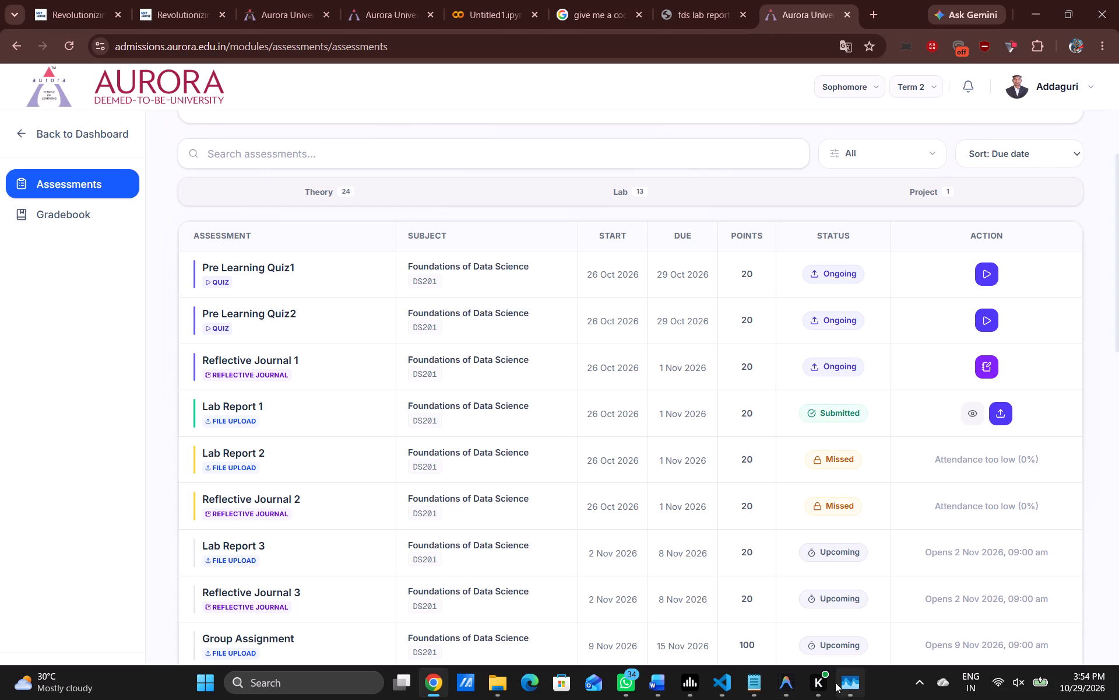
Switch to the Word report, review its pages from the code screenshots back to the beginning, and minimize it.
left_click(661, 682)
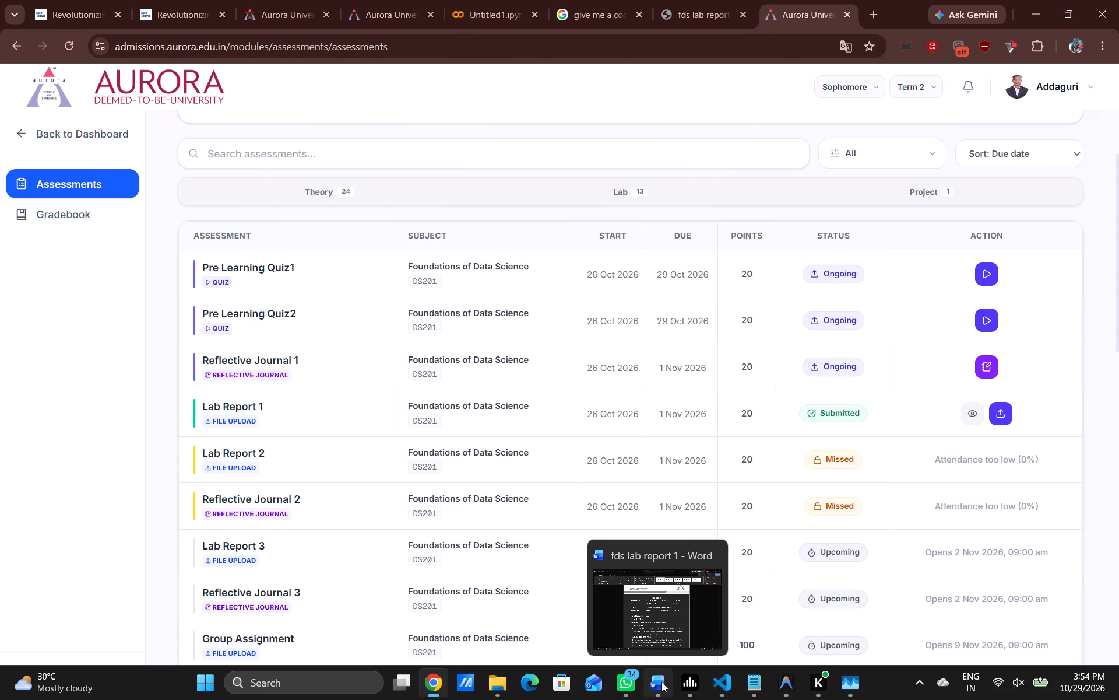
scroll(631, 513, "down", 4)
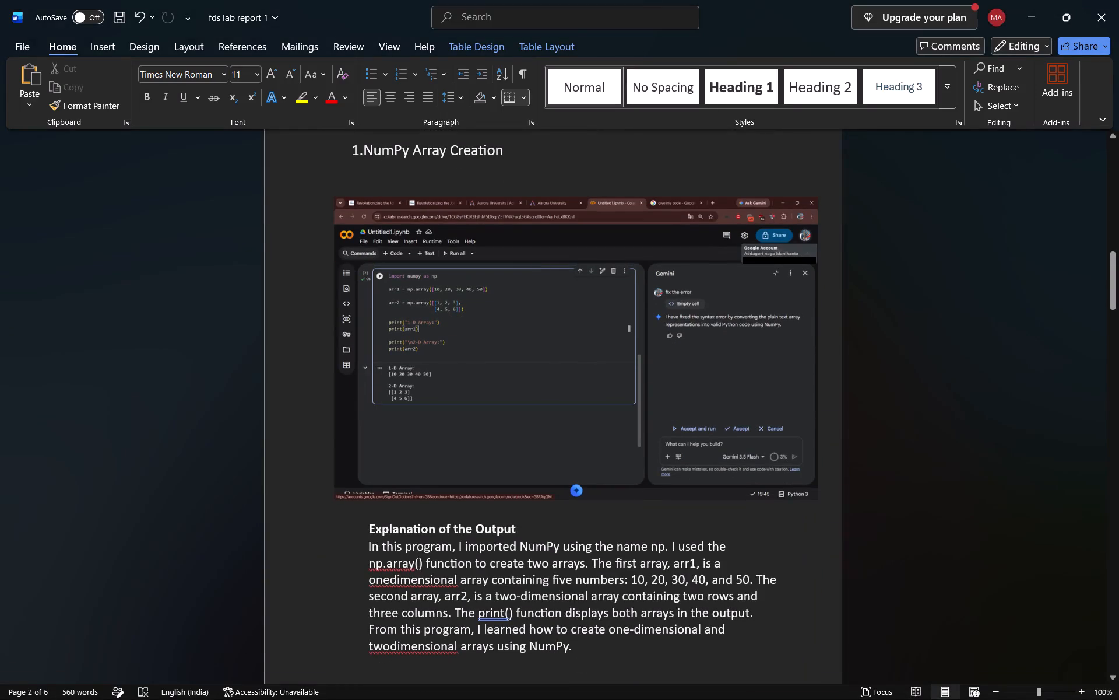
scroll(741, 379, "down", 7)
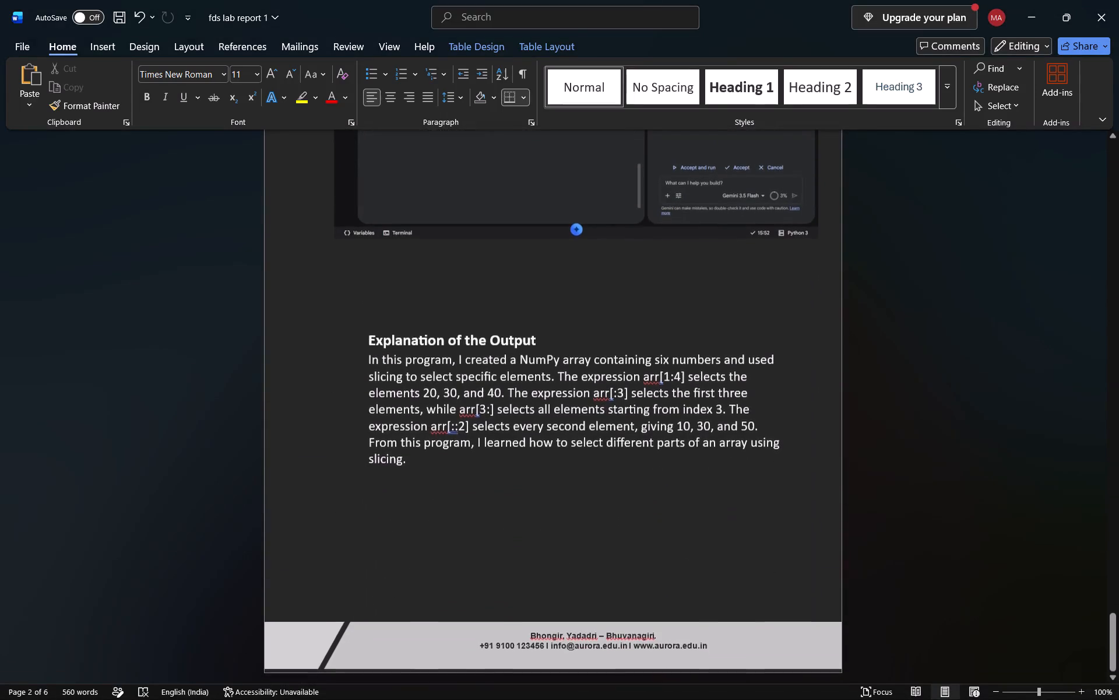
scroll(719, 373, "up", 3)
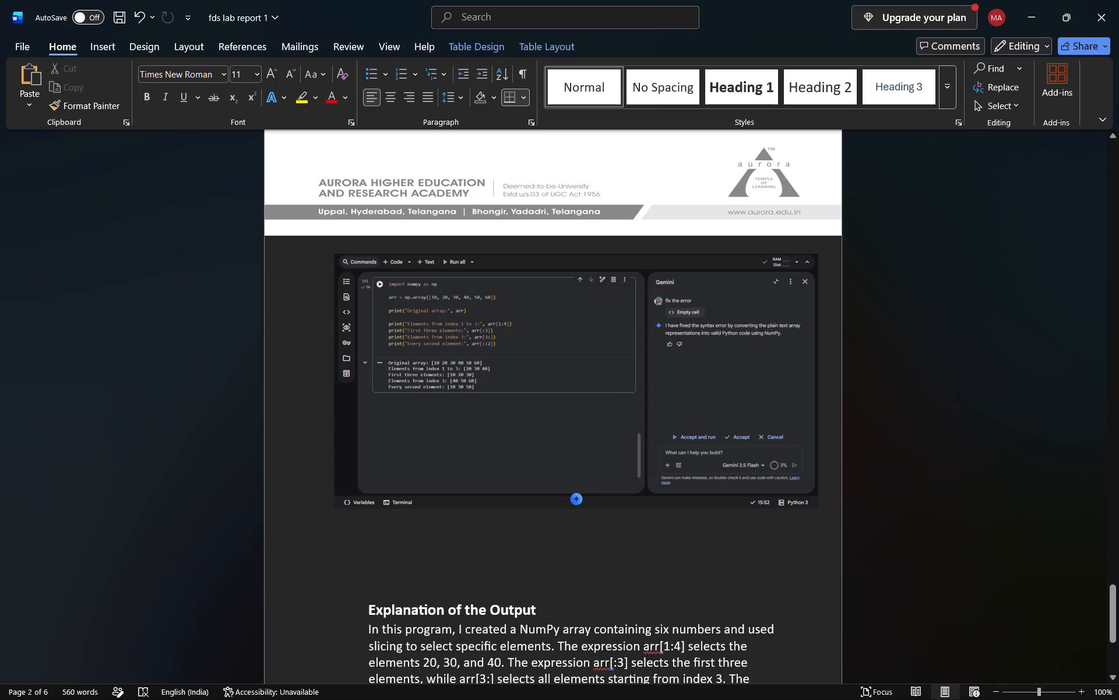
scroll(720, 397, "up", 6)
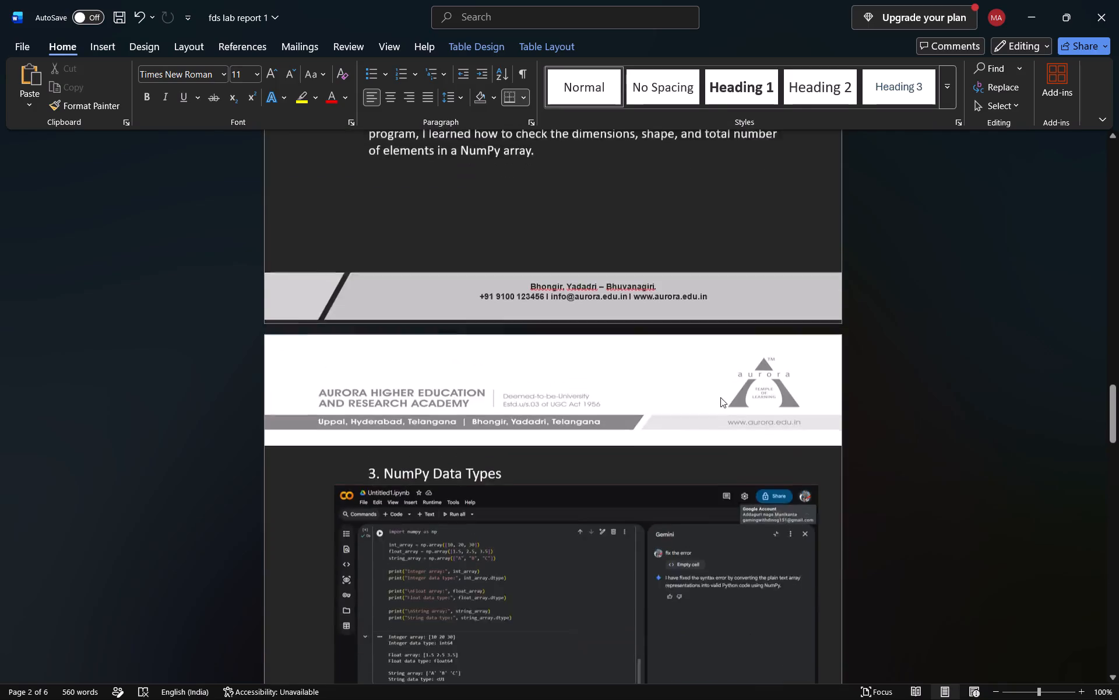
scroll(720, 397, "up", 6)
scroll(720, 397, "down", 1)
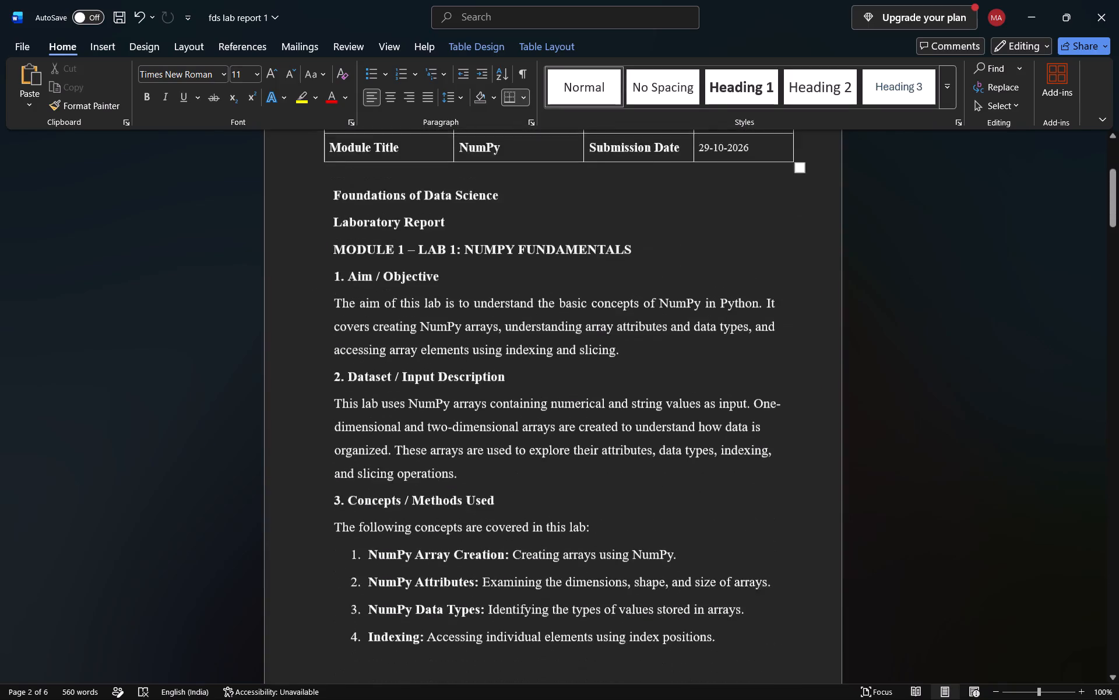
right_click(720, 397)
left_click(1029, 23)
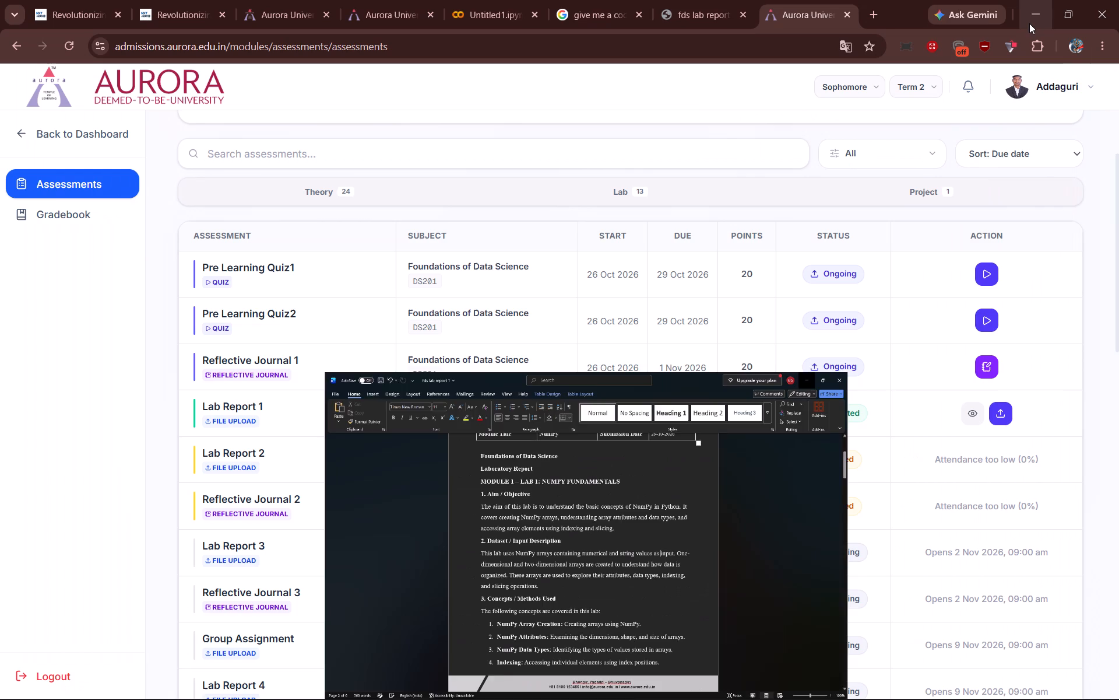
Look through the published "fds lab report 1," PDF in the browser and close its tab.
left_click(673, 0)
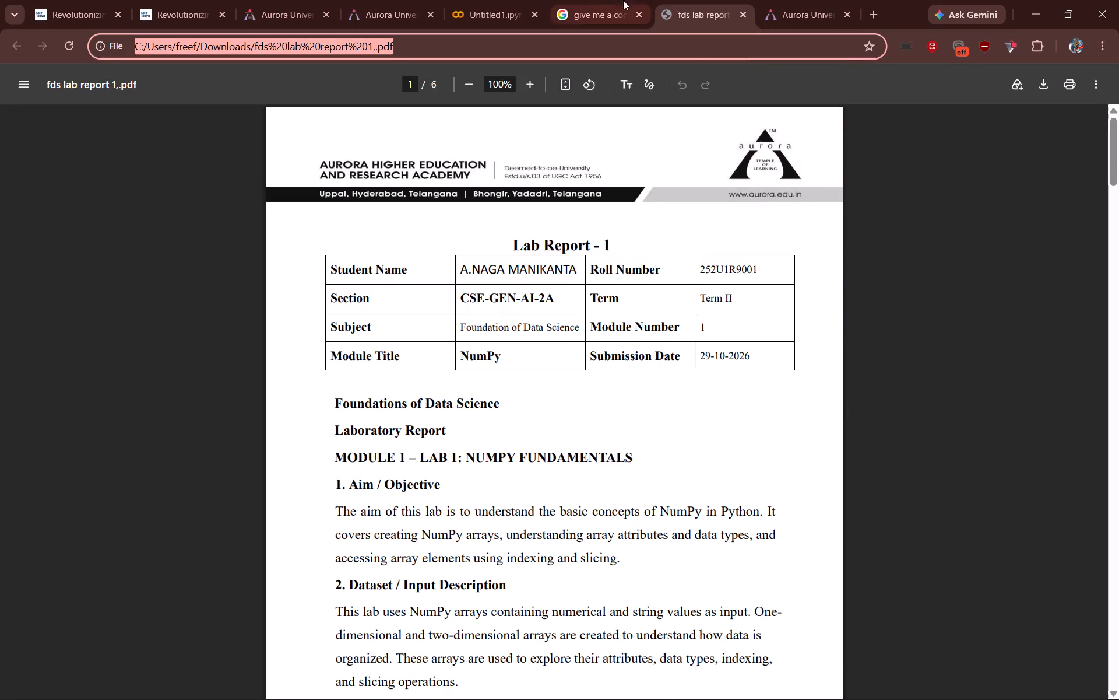
scroll(546, 376, "down", 8)
scroll(546, 376, "up", 1)
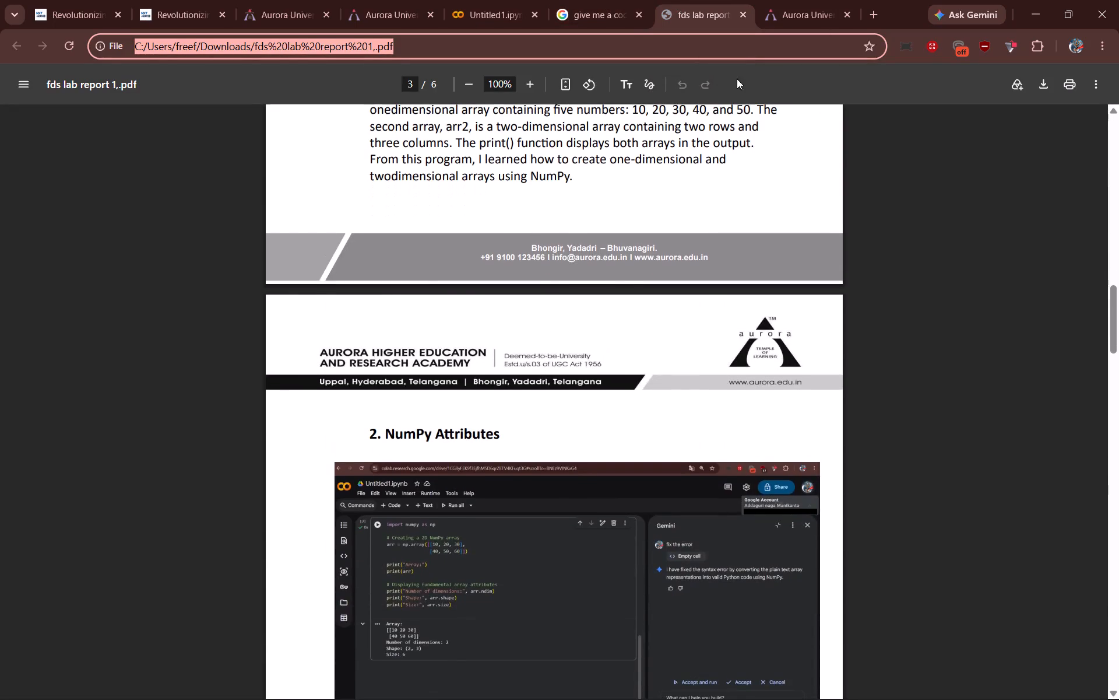
left_click(744, 14)
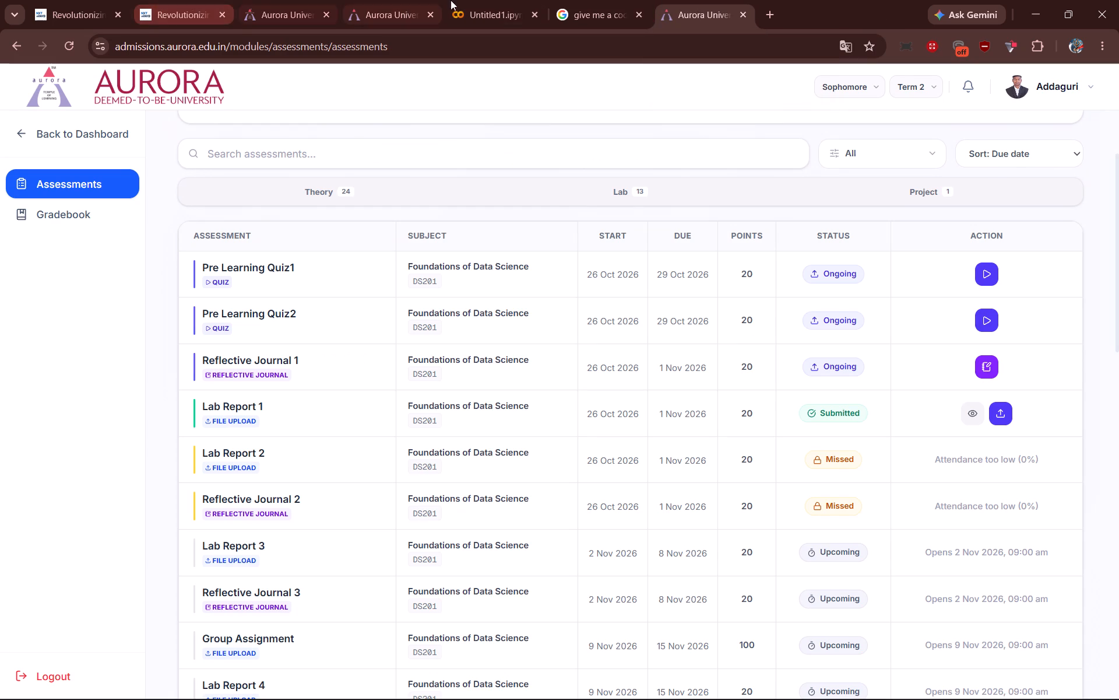
Return to the Untitled1.ipynb notebook in Colab and close the Gemini chat beside the code.
left_click(489, 1)
left_click(1085, 178)
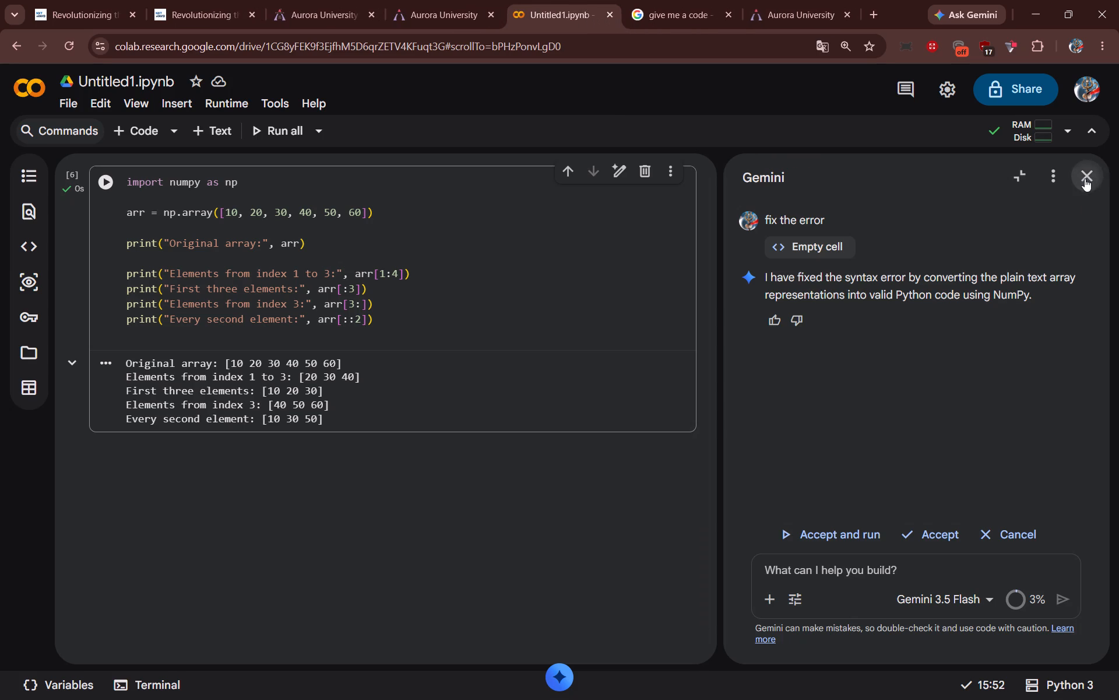
Capture a screenshot of the notebook page with the array slicing program, its output and the Google account label showing.
scroll(669, 373, "down", 4)
scroll(668, 473, "up", 1)
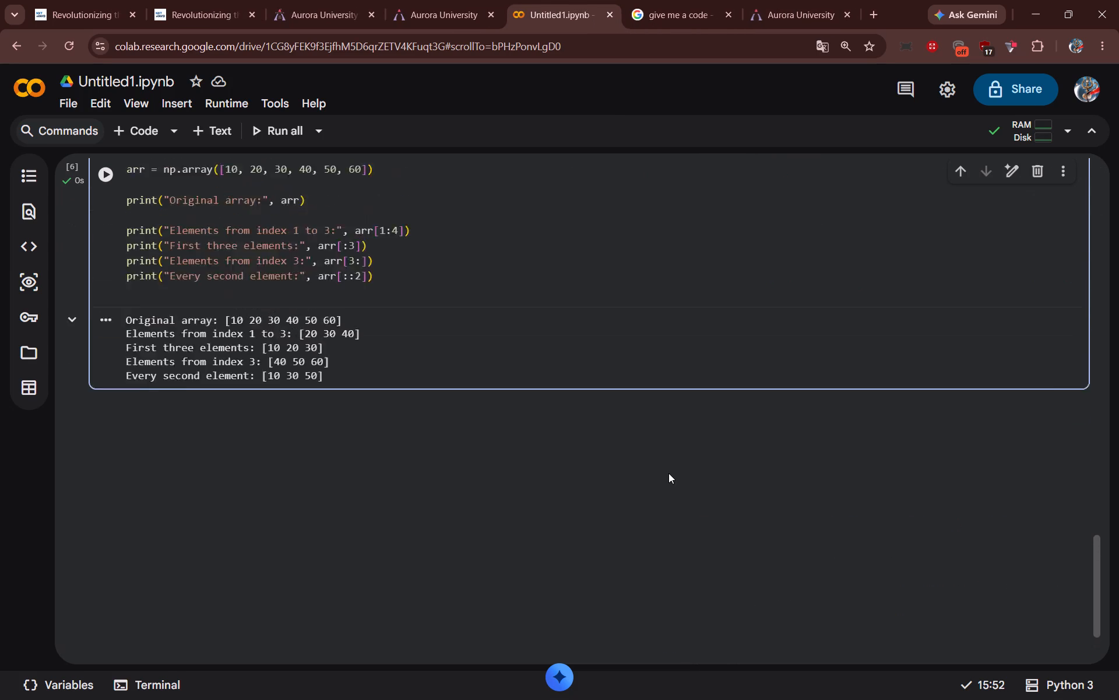
scroll(668, 473, "up", 1)
scroll(668, 473, "down", 1)
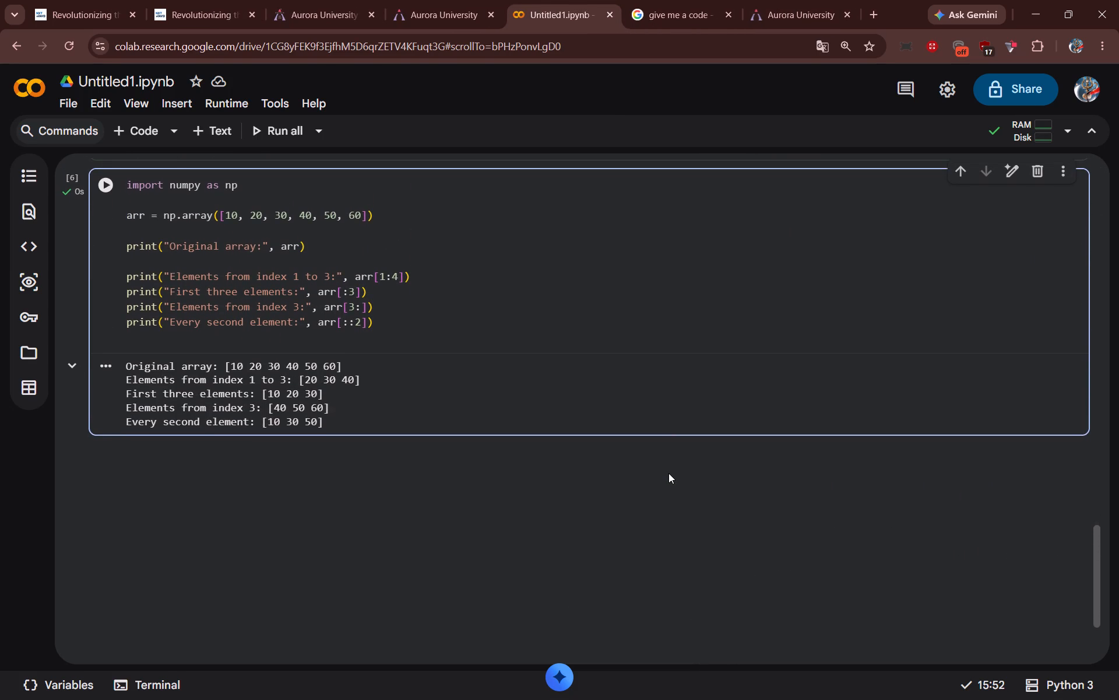
key("Print")
left_click(668, 30)
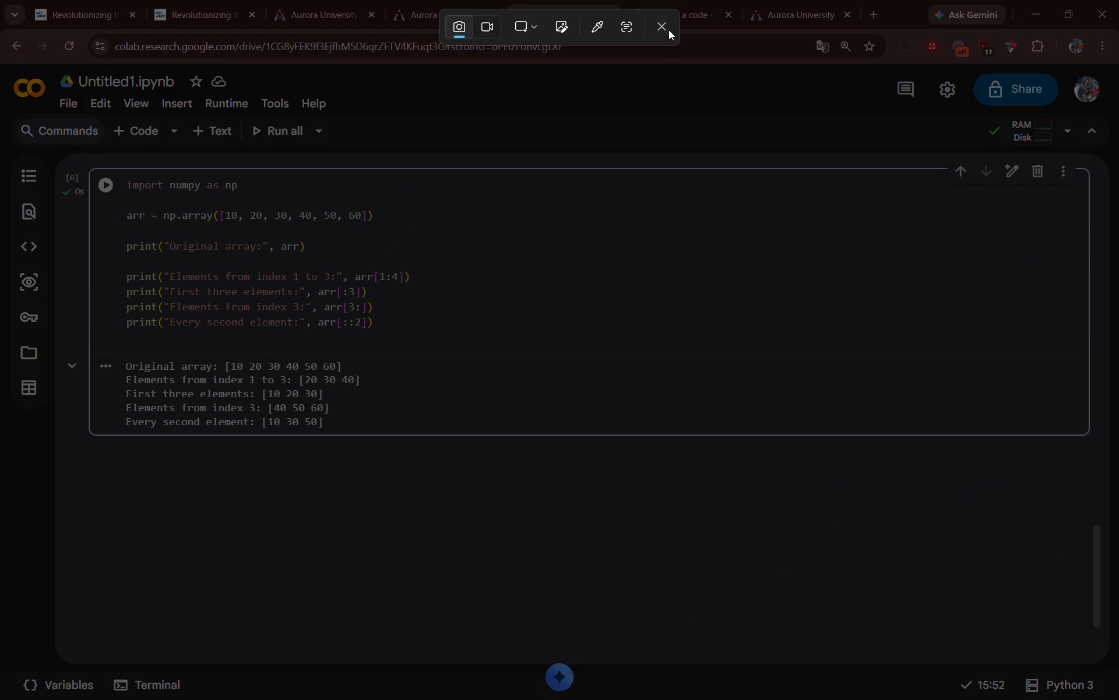
key("Print")
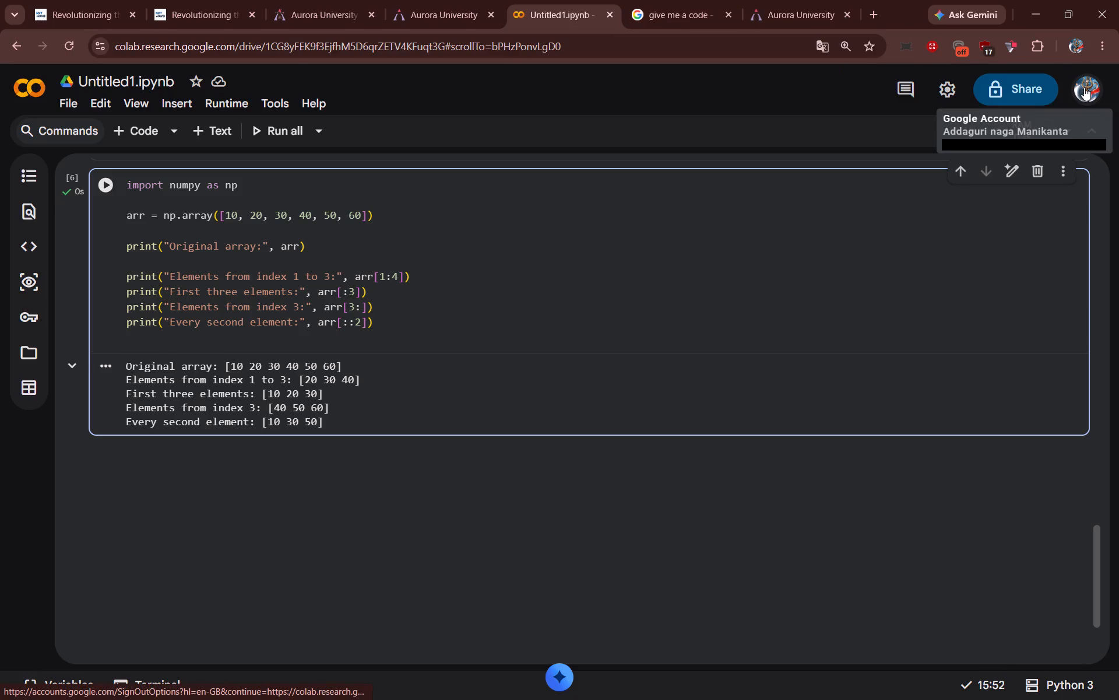
left_click_drag(0, 58, 555, 311)
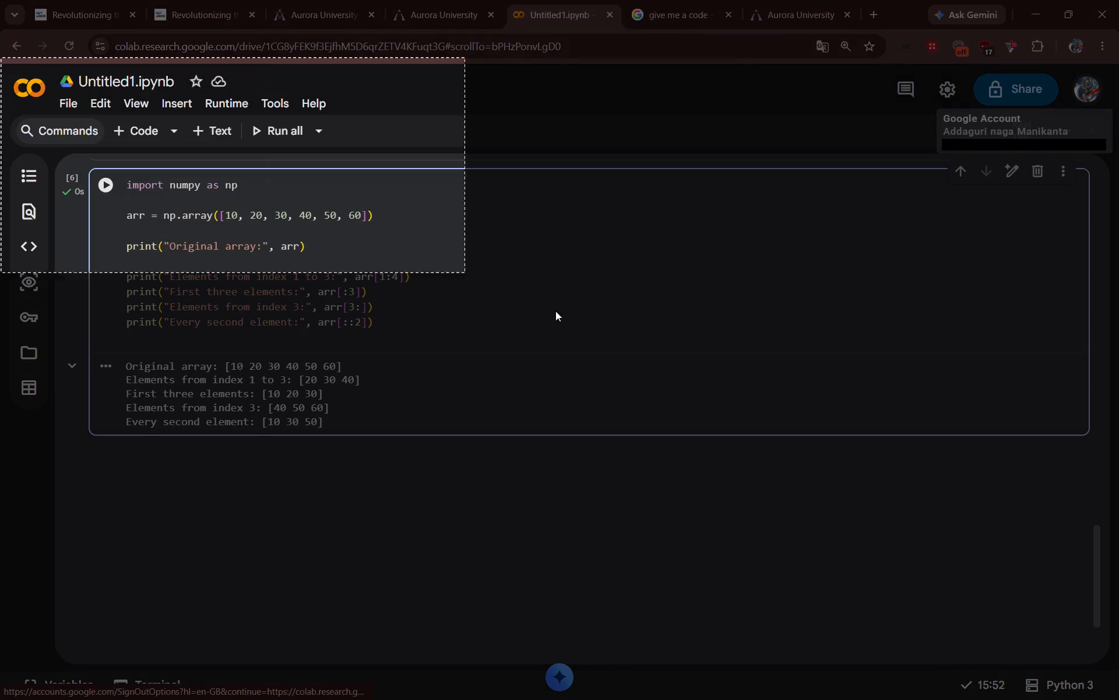
left_click_drag(555, 311, 1116, 699)
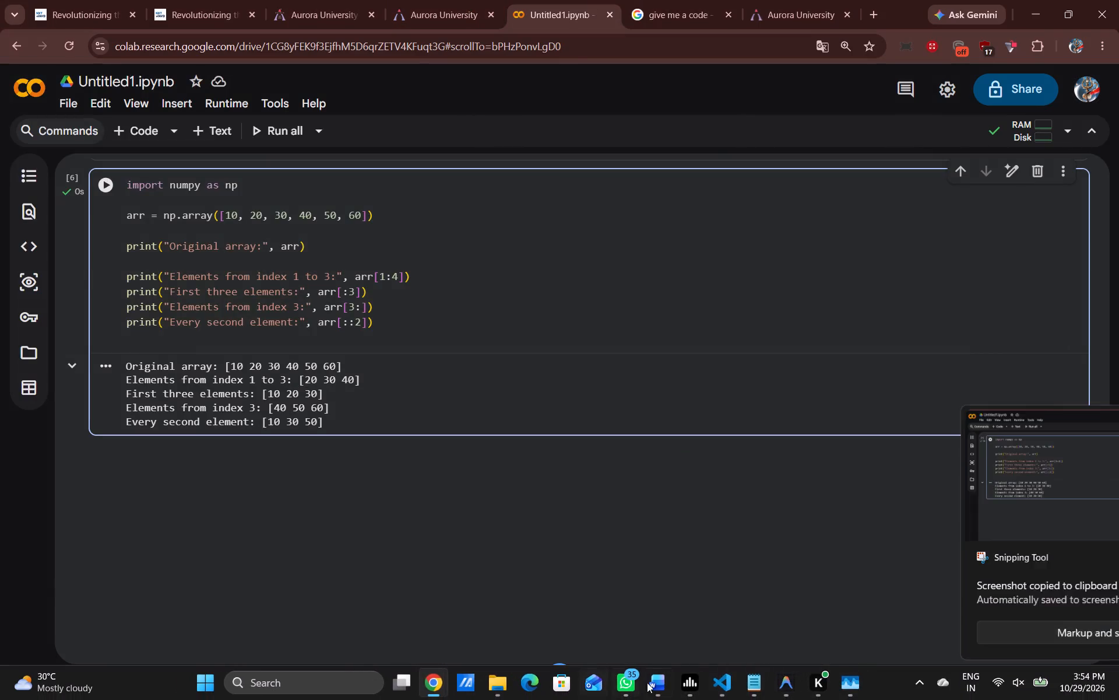
Switch to the Word report and replace the old "5. Slicing" screenshot with the new capture without the Gemini chat.
left_click(656, 685)
scroll(523, 506, "down", 4)
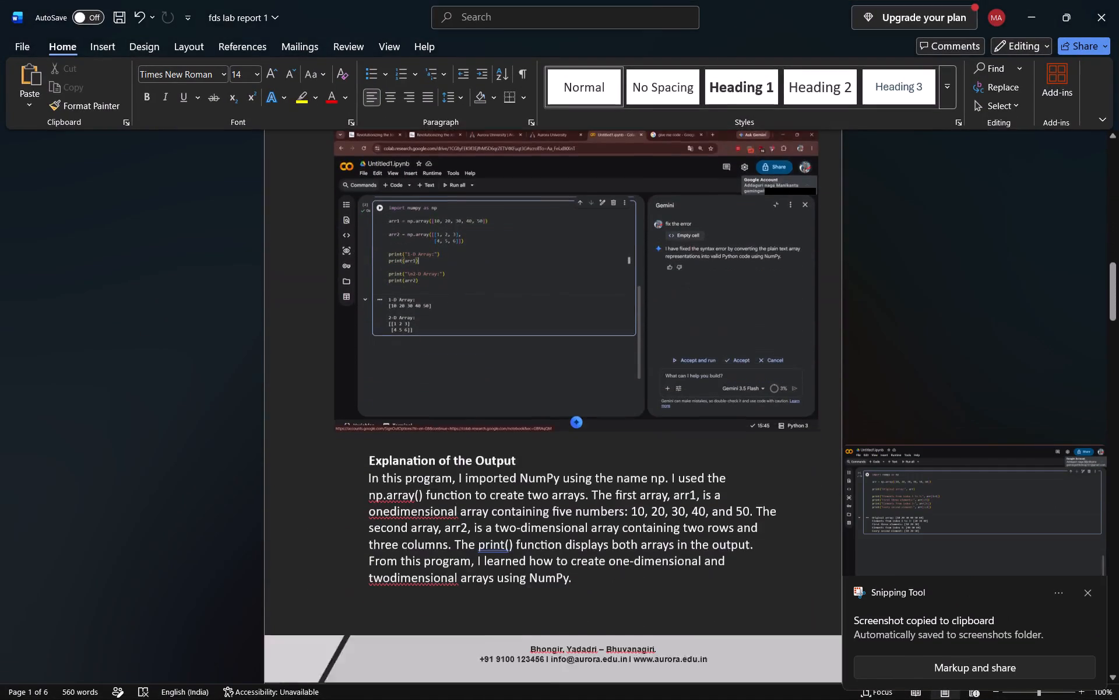
scroll(523, 506, "down", 1)
left_click(475, 319)
scroll(475, 319, "down", 6)
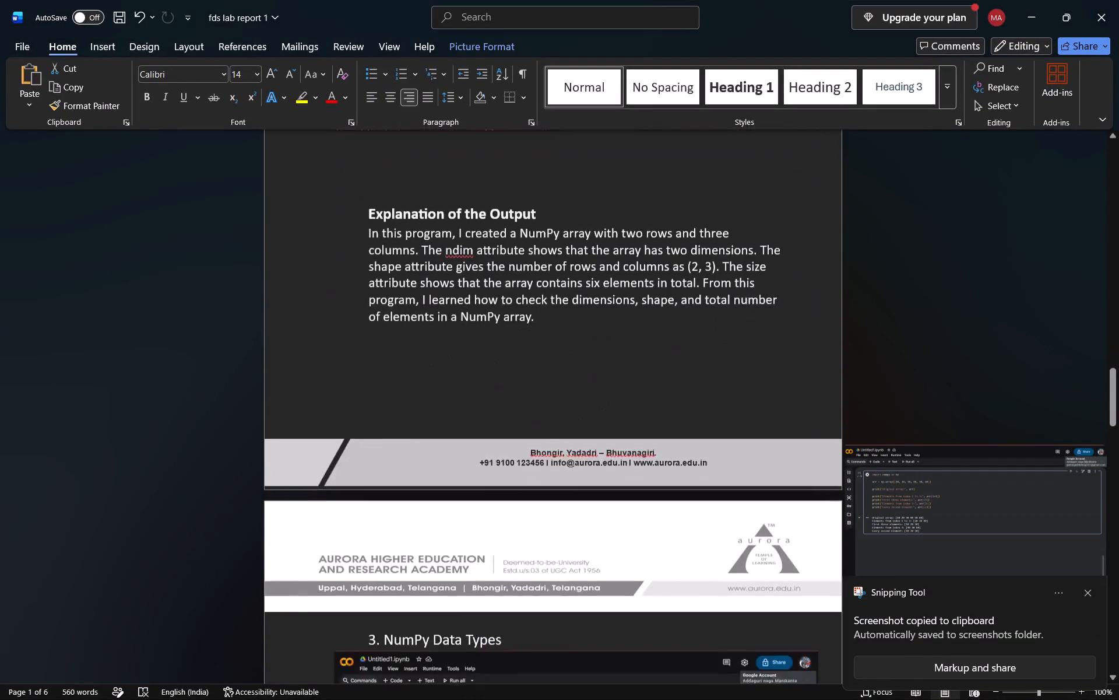
scroll(492, 250, "down", 16)
scroll(492, 250, "up", 3)
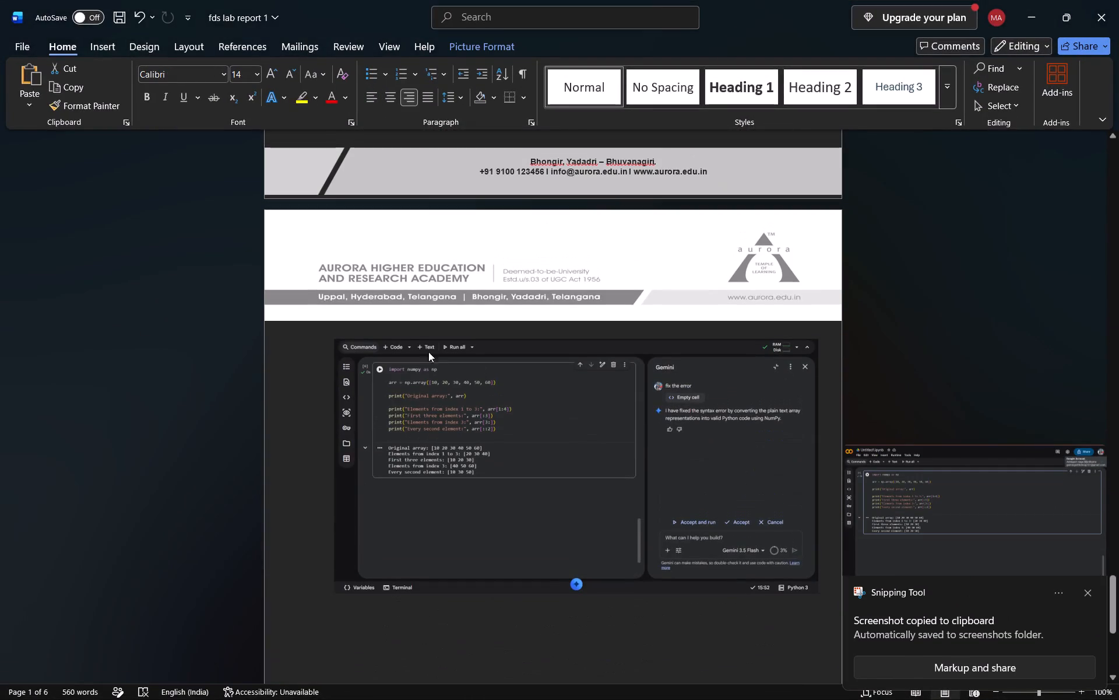
left_click(427, 361)
key("ctrl+v")
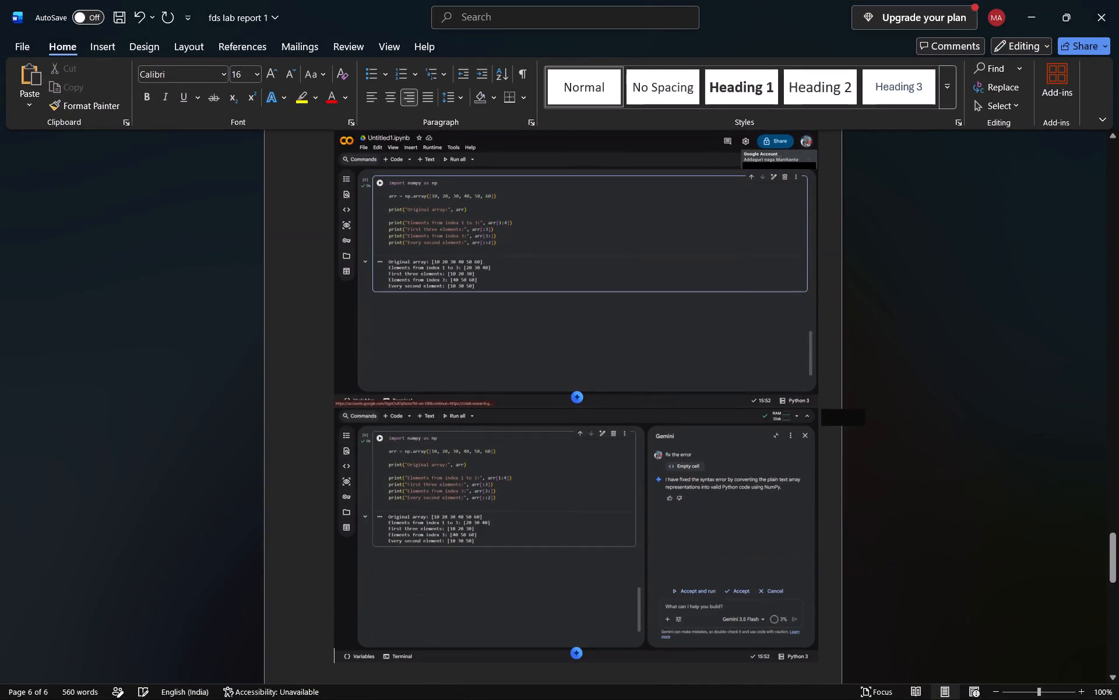
left_click(568, 223)
left_click(557, 365)
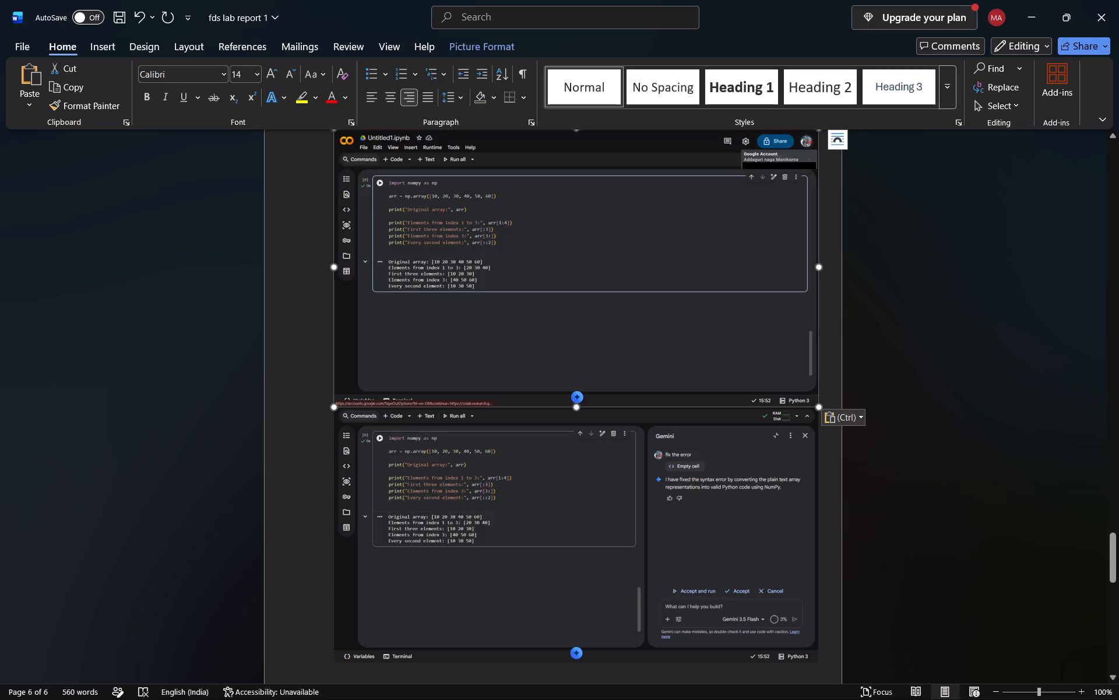
left_click(515, 539)
key("Delete")
scroll(515, 539, "up", 2)
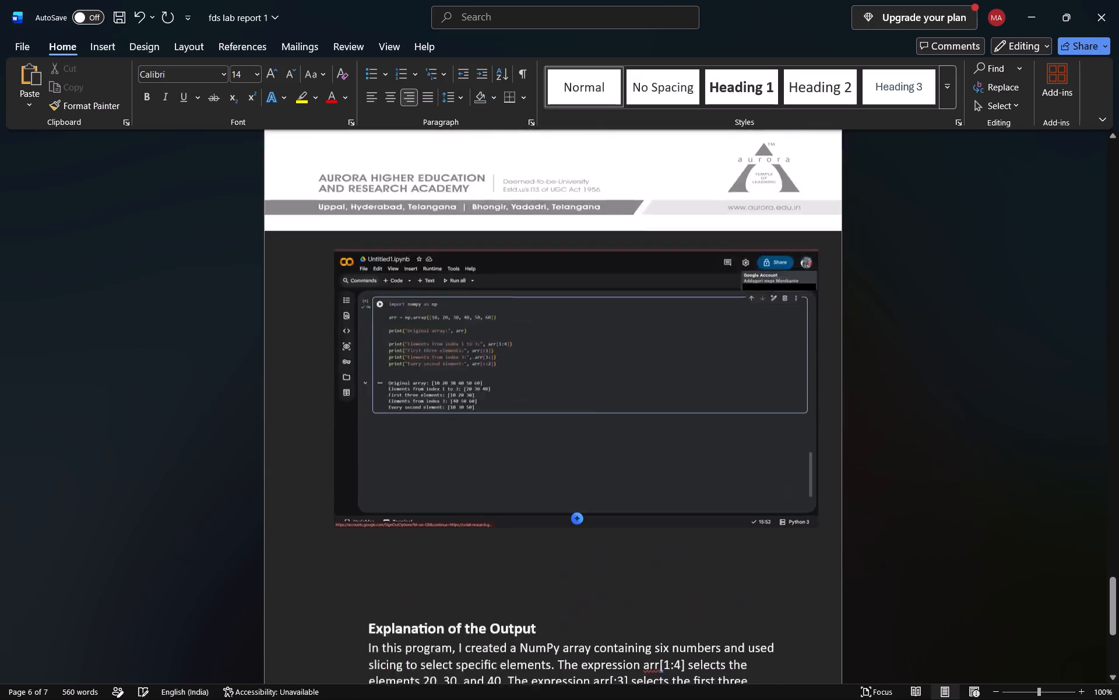
scroll(515, 539, "up", 2)
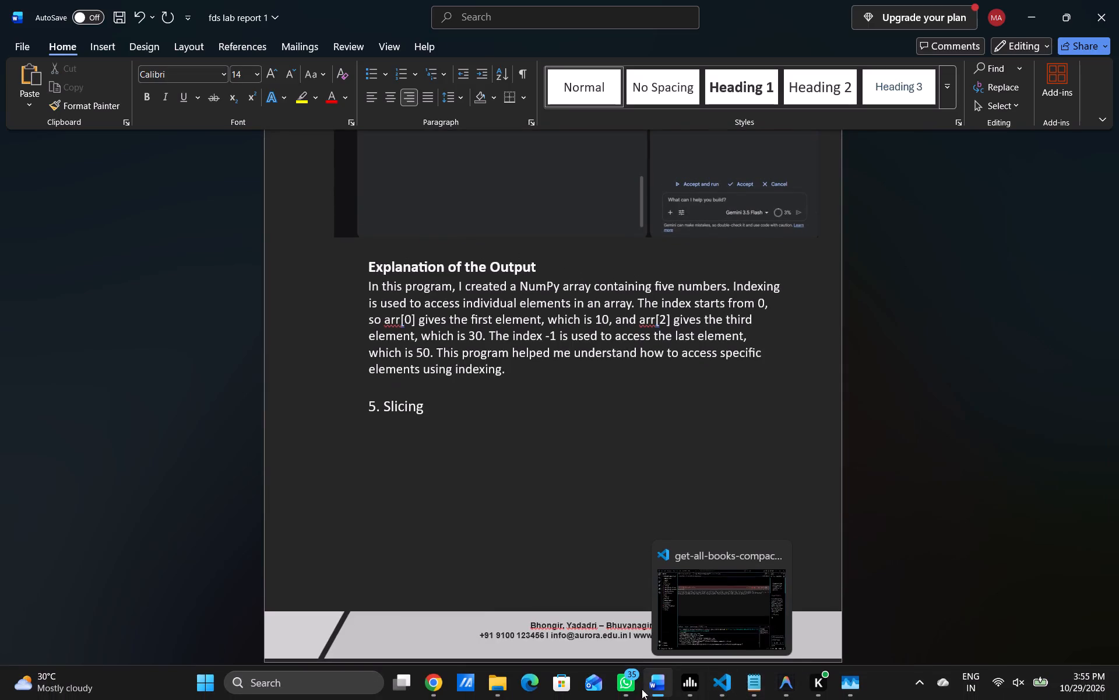
Return to the Untitled1.ipynb notebook in Colab and delete the cell with the slicing program.
left_click(440, 682)
left_click(606, 590)
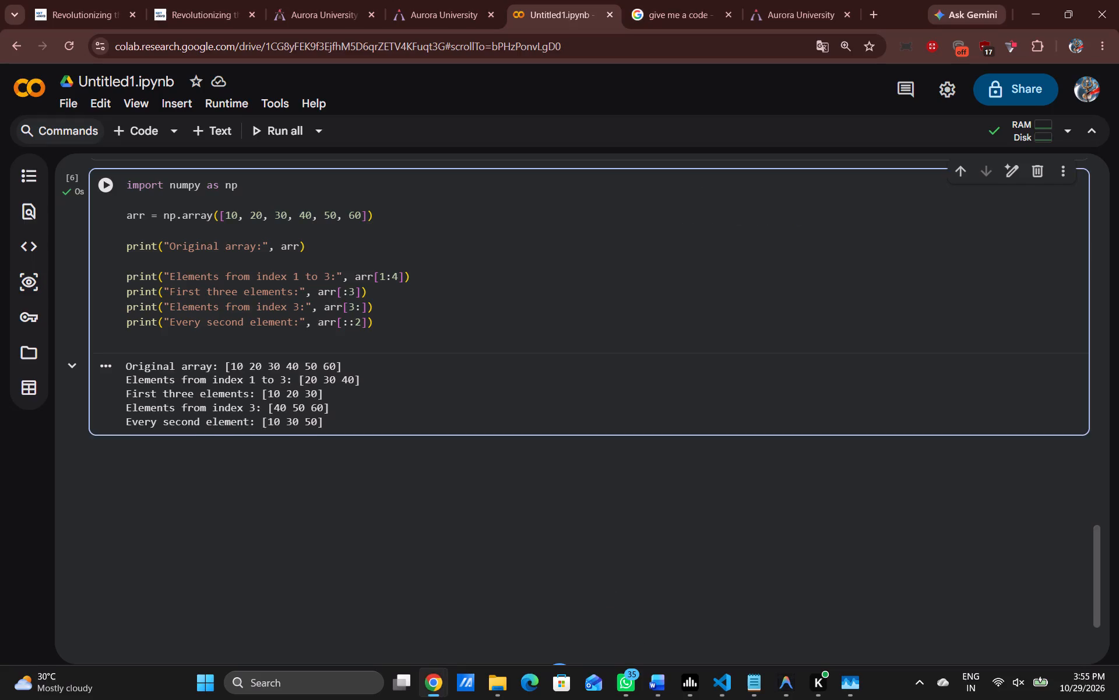
scroll(558, 339, "up", 4)
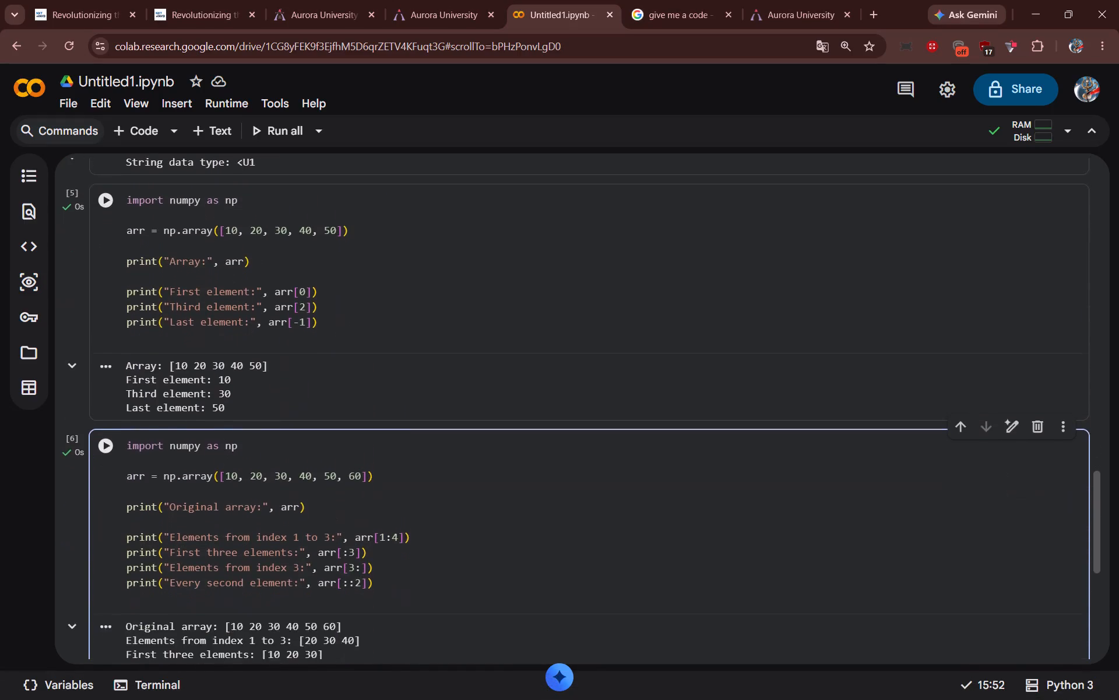
scroll(558, 339, "up", 2)
scroll(558, 339, "down", 2)
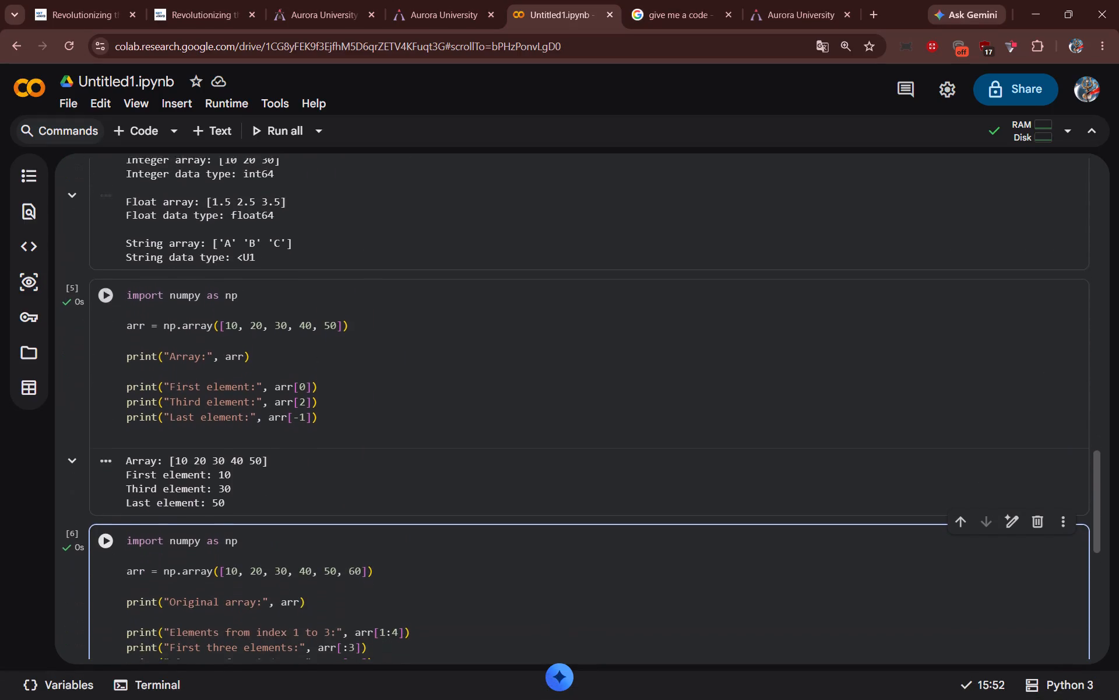
scroll(558, 339, "down", 1)
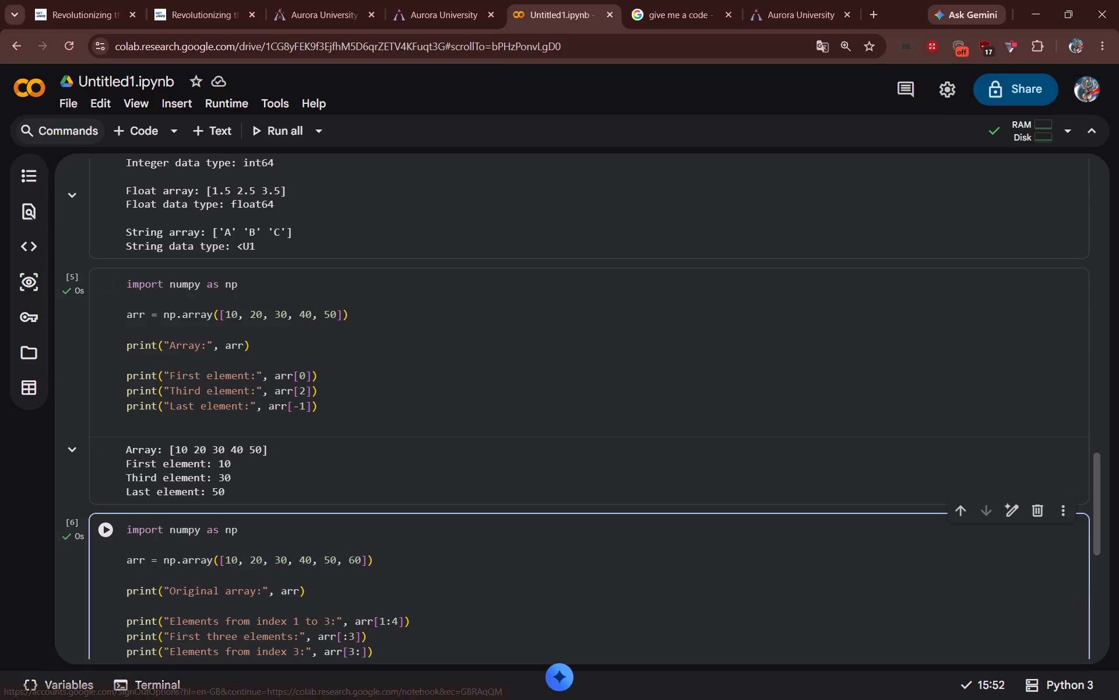
left_click(1040, 512)
Capture a screenshot of the notebook page with the array indexing program, its output and the Google account label showing.
scroll(906, 453, "down", 1)
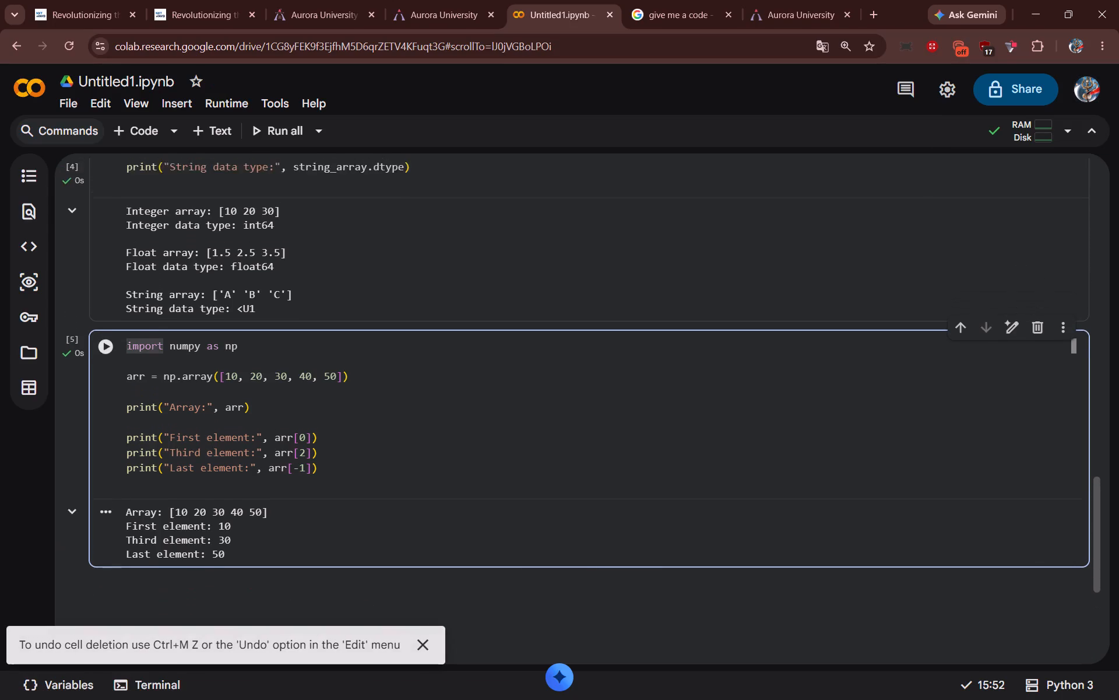
scroll(906, 453, "down", 1)
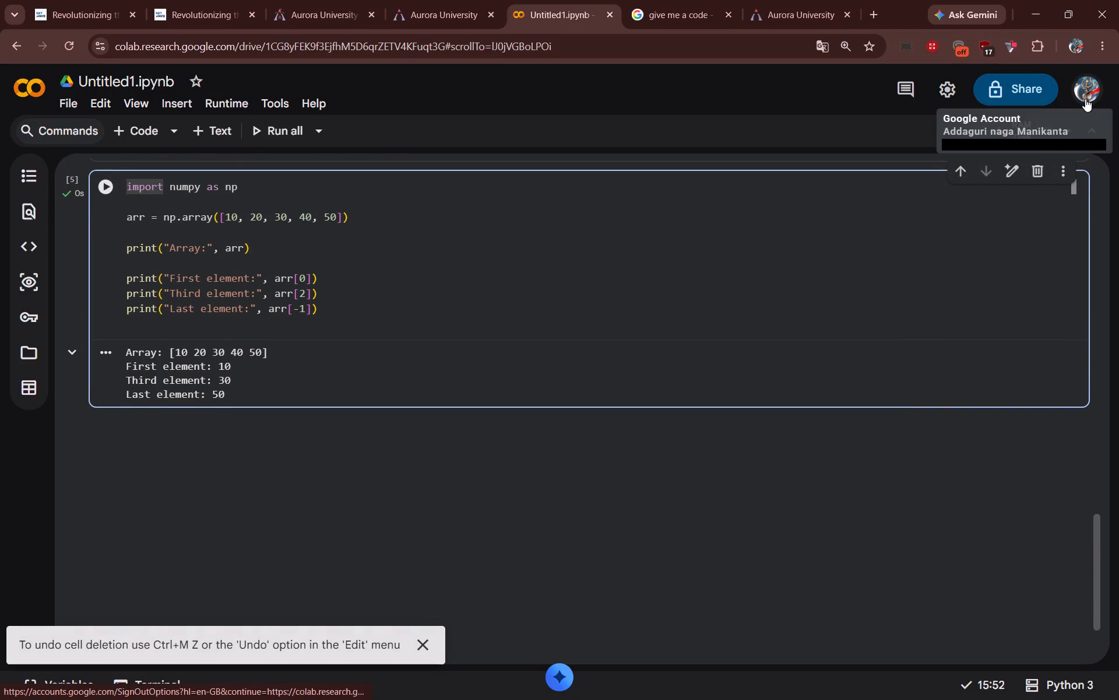
key("Print")
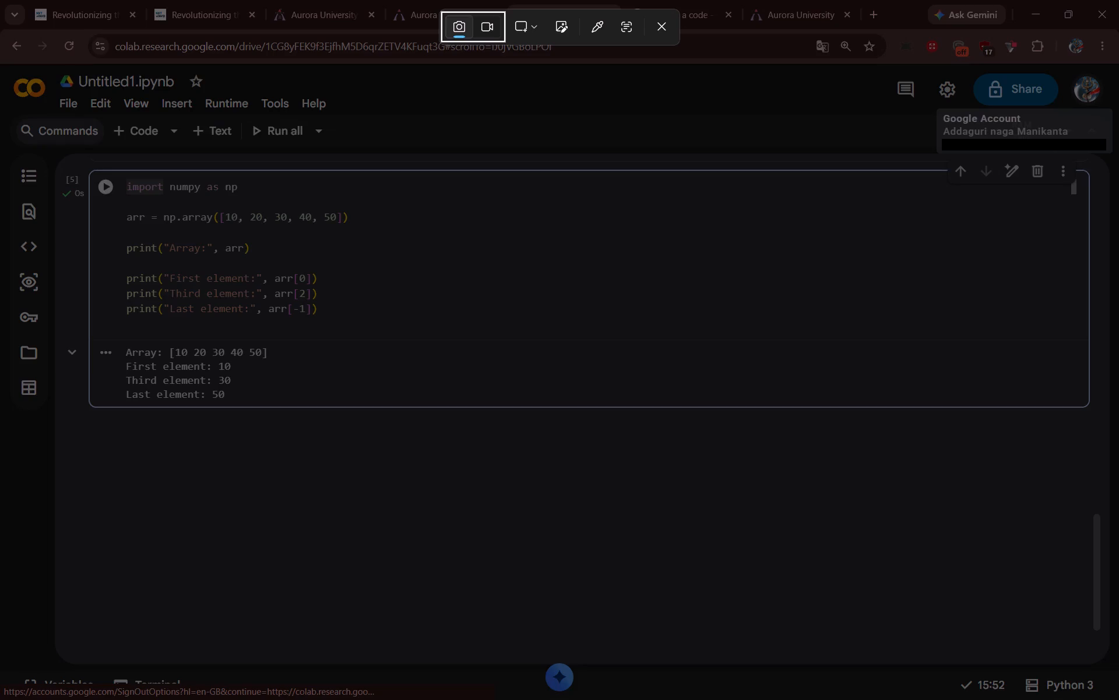
left_click_drag(0, 64, 1118, 696)
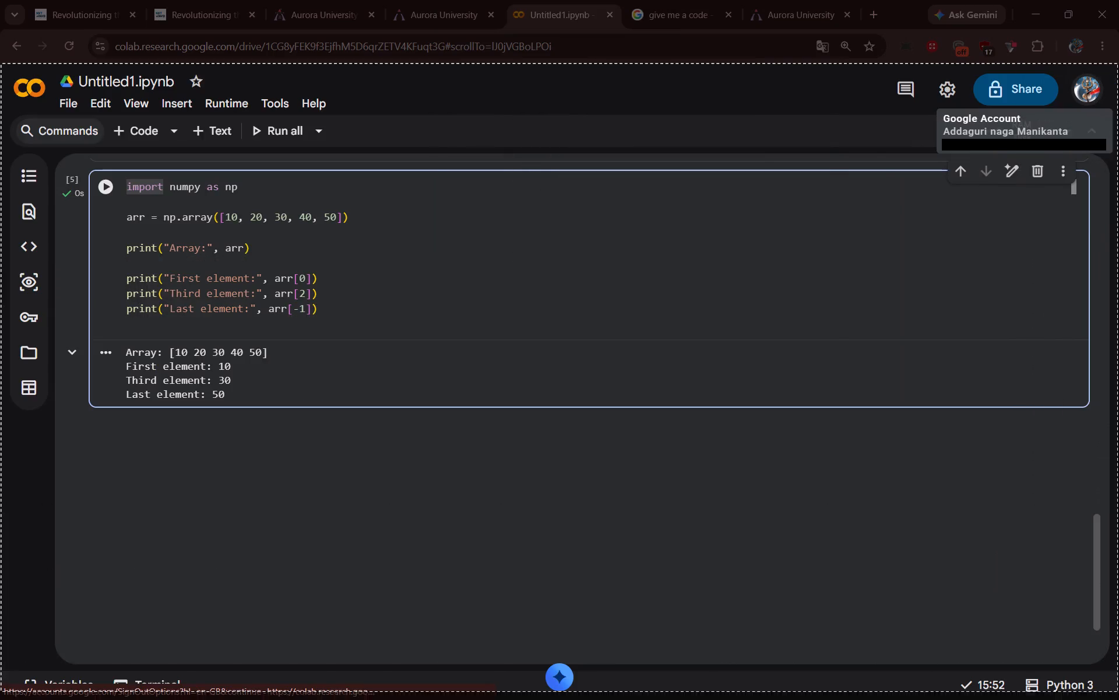
left_click_drag(1118, 696, 1118, 699)
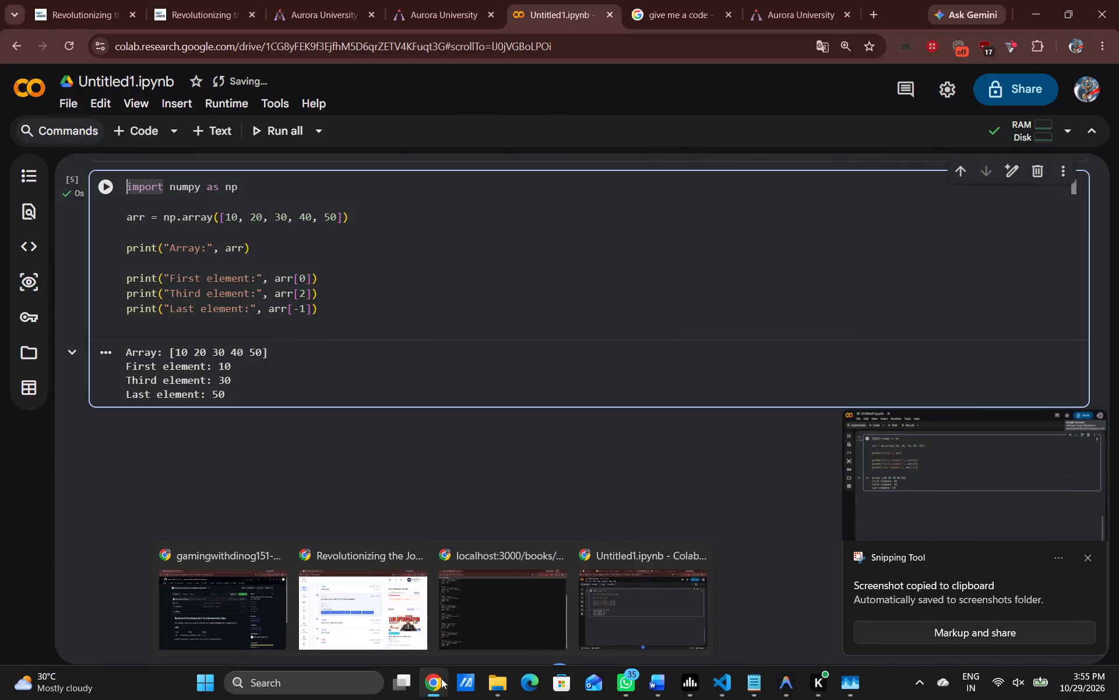
Switch to the Word report and replace the old indexing program screenshot with the new capture without the Gemini chat.
left_click(657, 684)
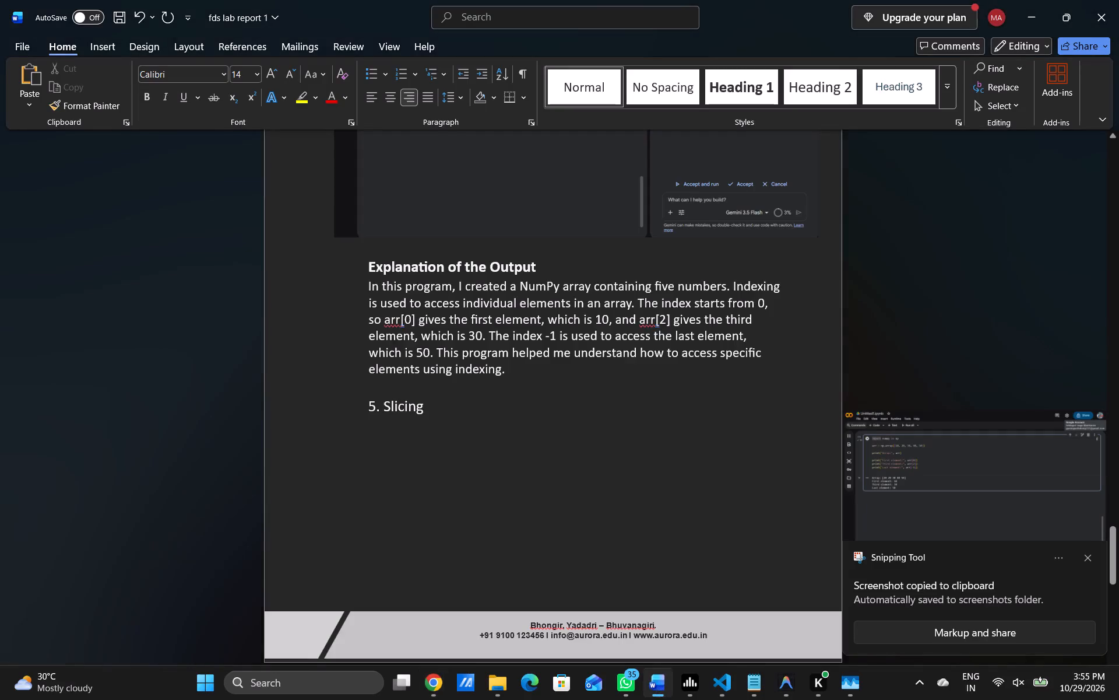
scroll(592, 359, "up", 4)
scroll(588, 414, "up", 3)
scroll(529, 369, "up", 1)
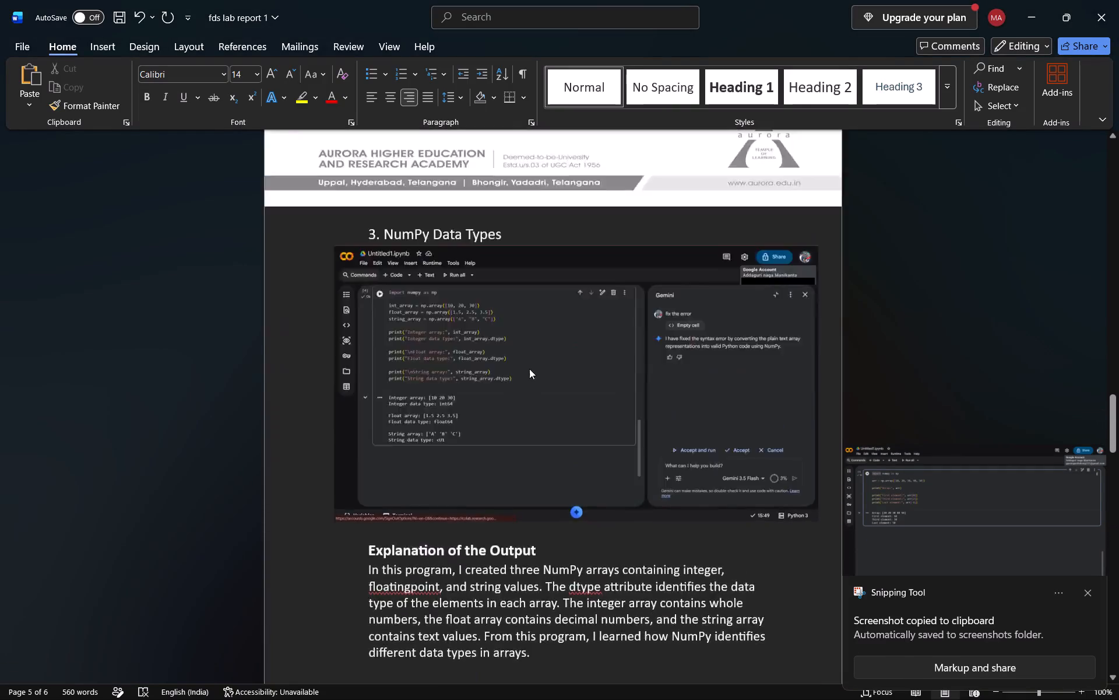
scroll(529, 369, "up", 1)
scroll(529, 369, "down", 7)
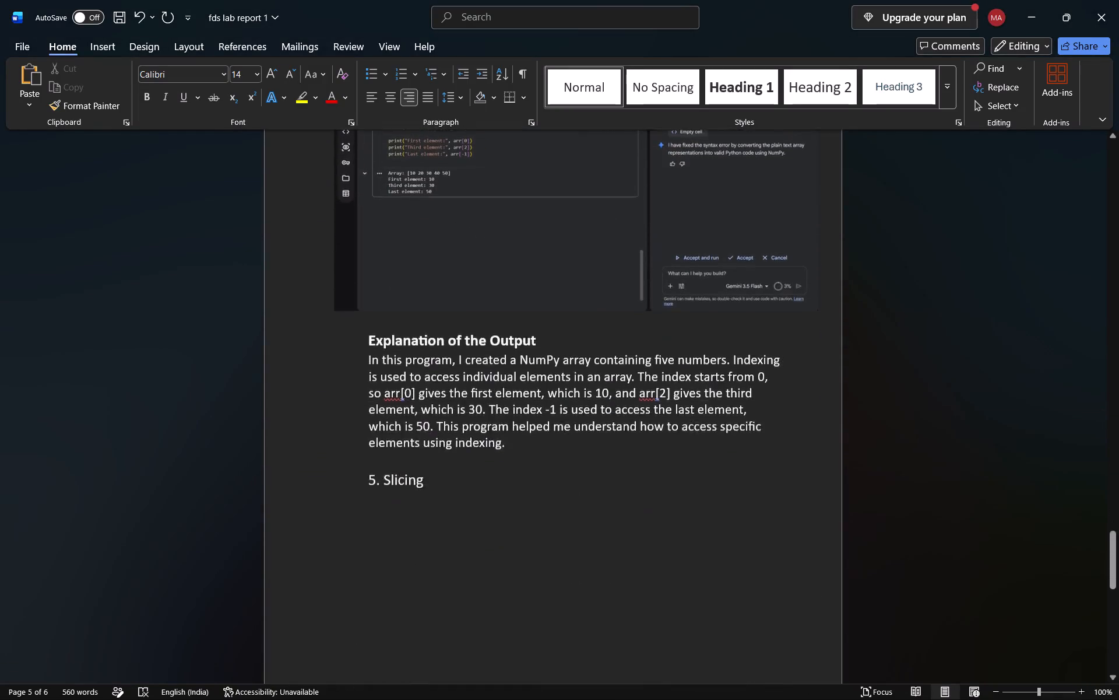
scroll(529, 369, "down", 1)
scroll(529, 369, "up", 4)
left_click(499, 394)
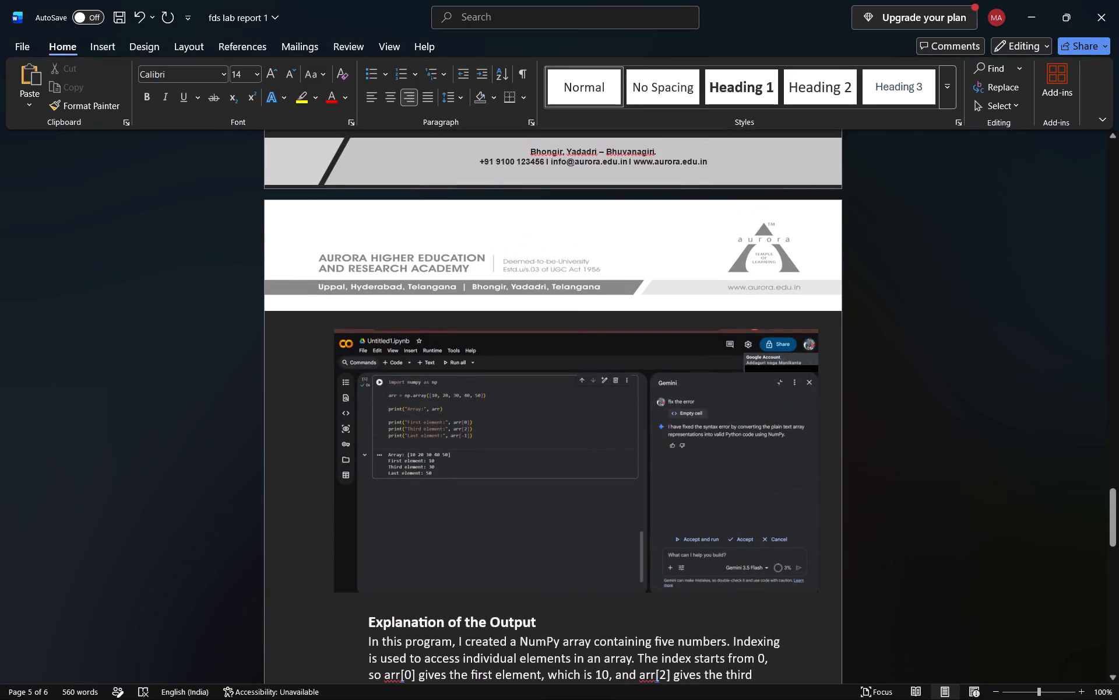
key("ctrl+v")
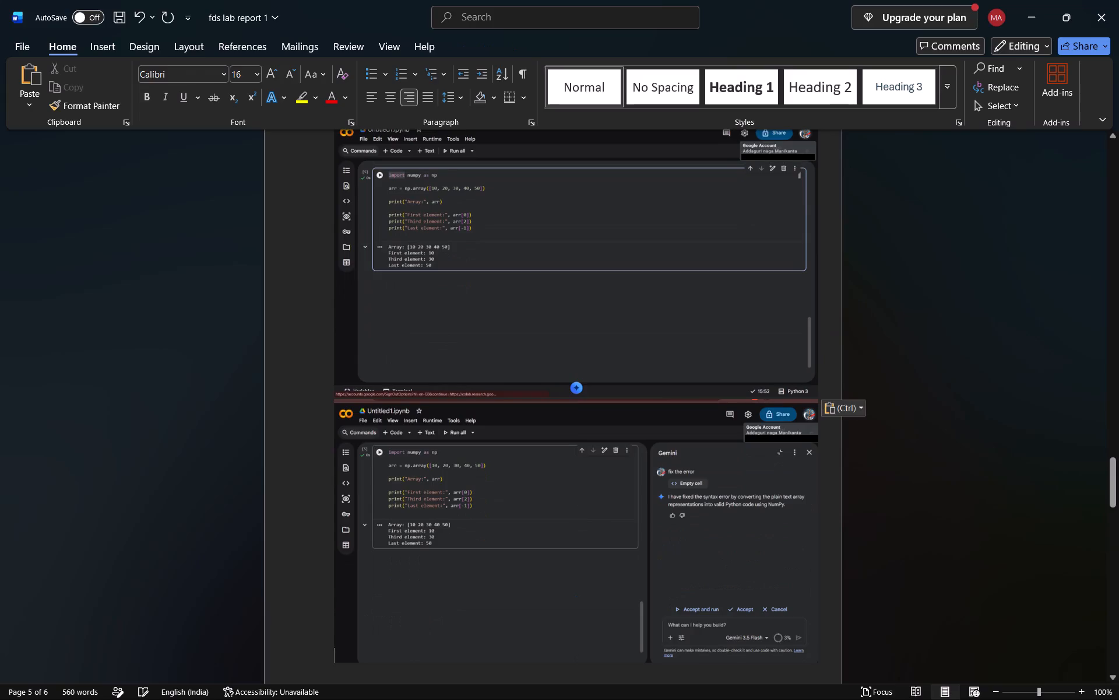
left_click(513, 311)
left_click(538, 475)
key("Delete")
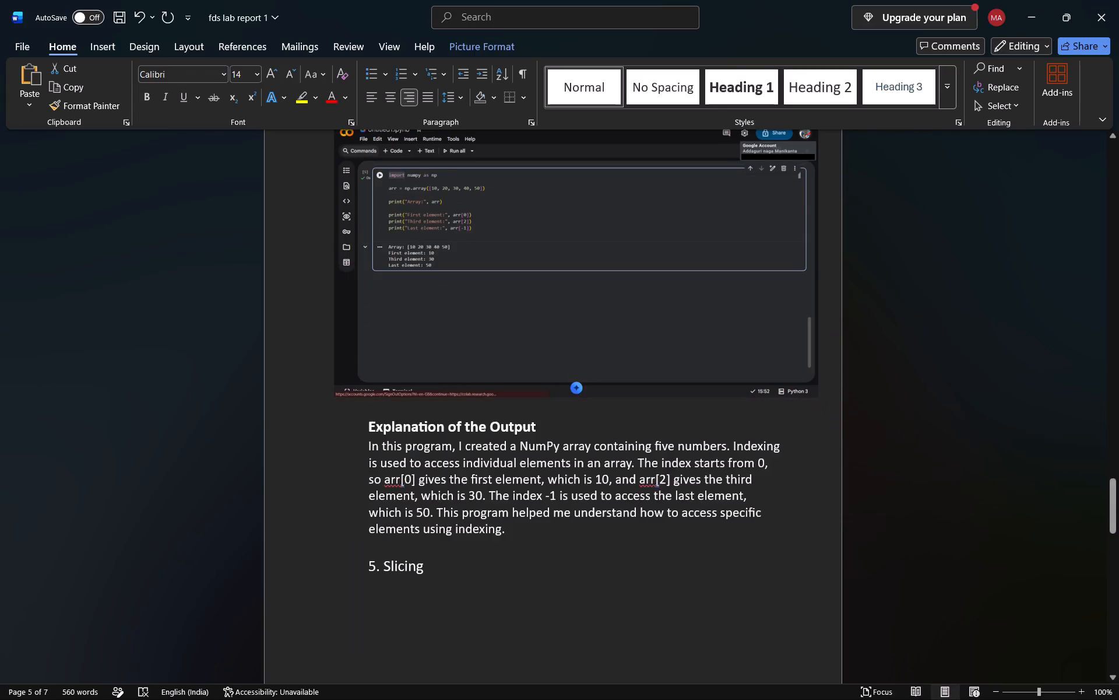
scroll(538, 475, "up", 3)
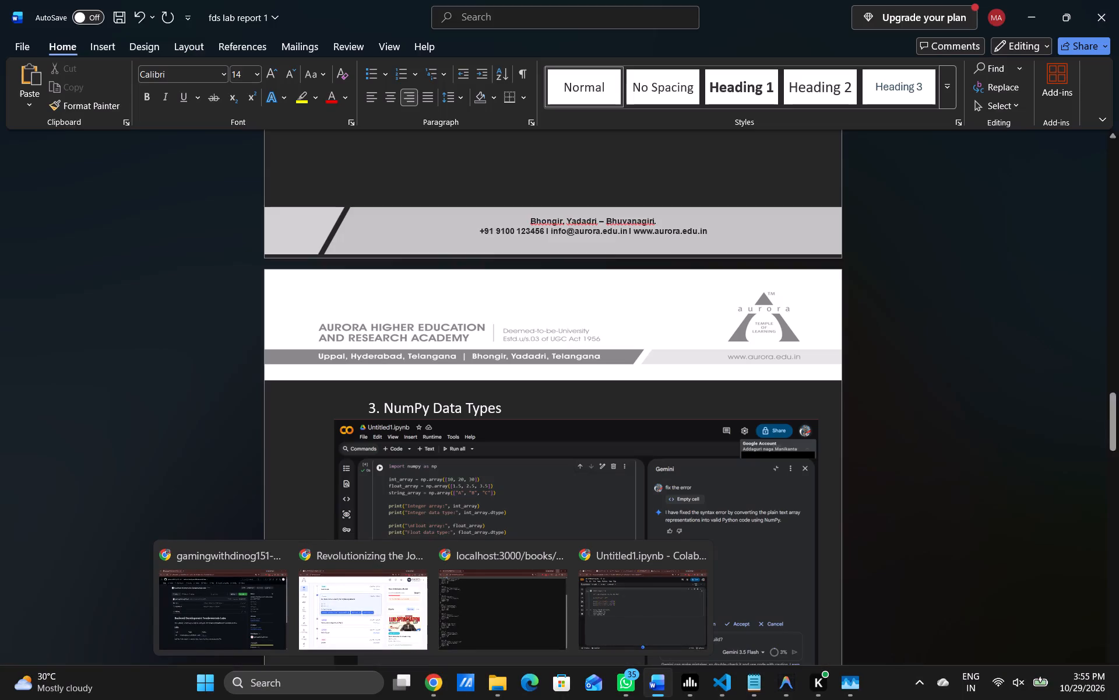
Close the separate "Revolutionizing the Jo..." browser window.
left_click(415, 554)
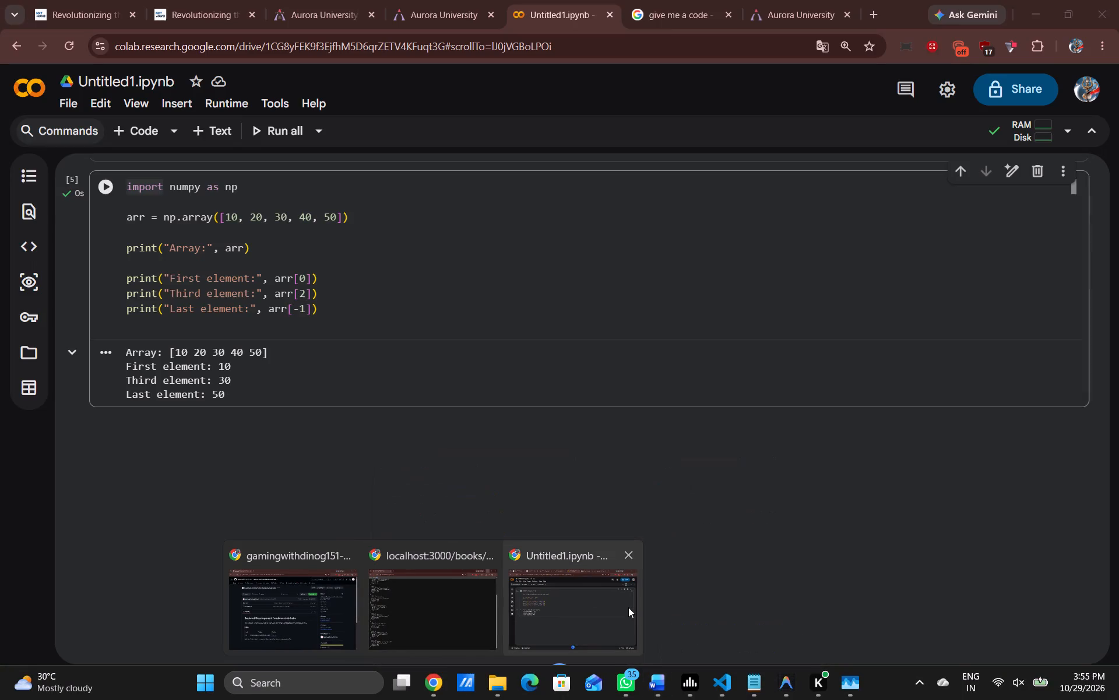
Return to the Untitled1.ipynb notebook in Colab and delete the cell with the indexing program.
left_click(628, 607)
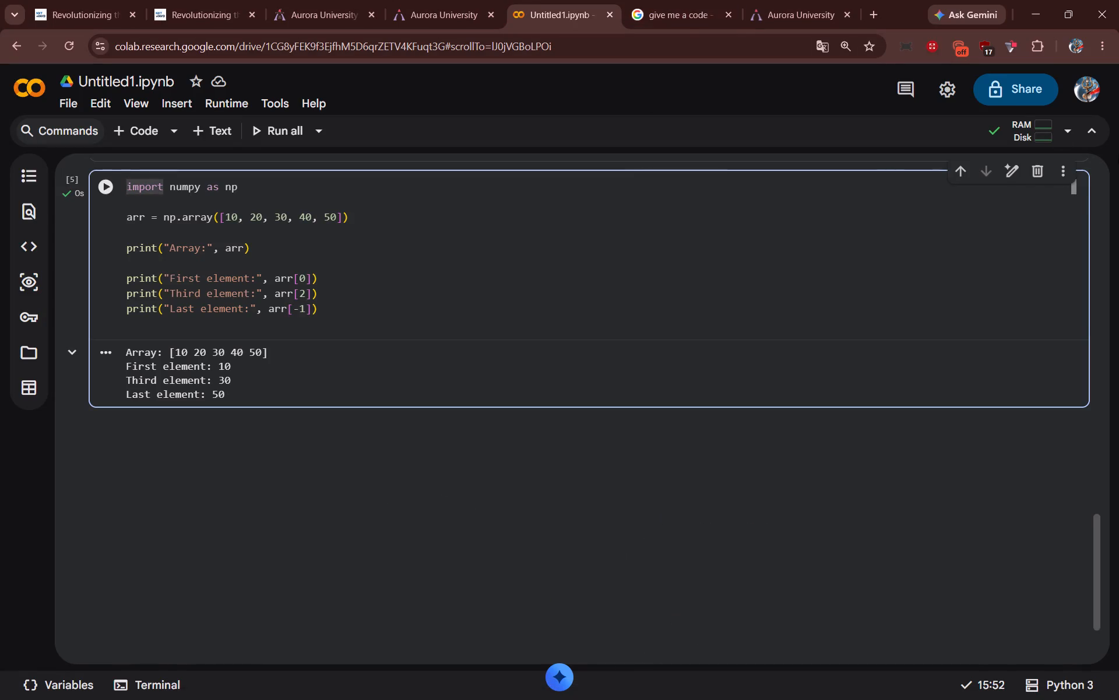
left_click(1034, 172)
Capture a screenshot of the notebook page with the NumPy data types program, its output and the Google account label showing.
scroll(837, 321, "down", 1)
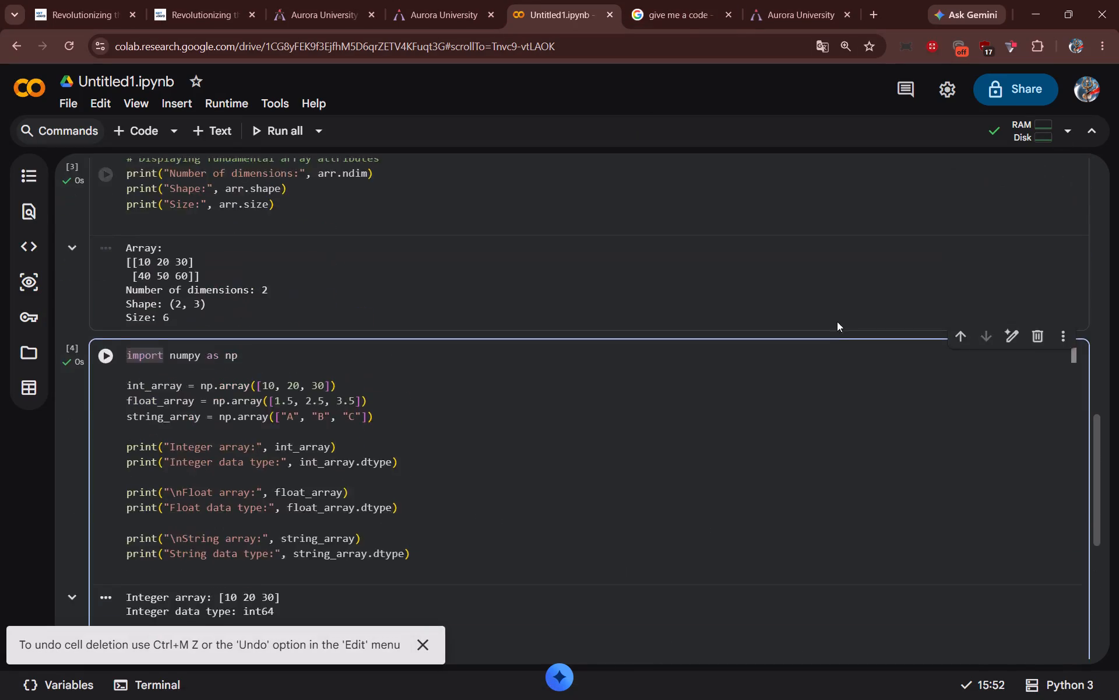
scroll(837, 321, "down", 1)
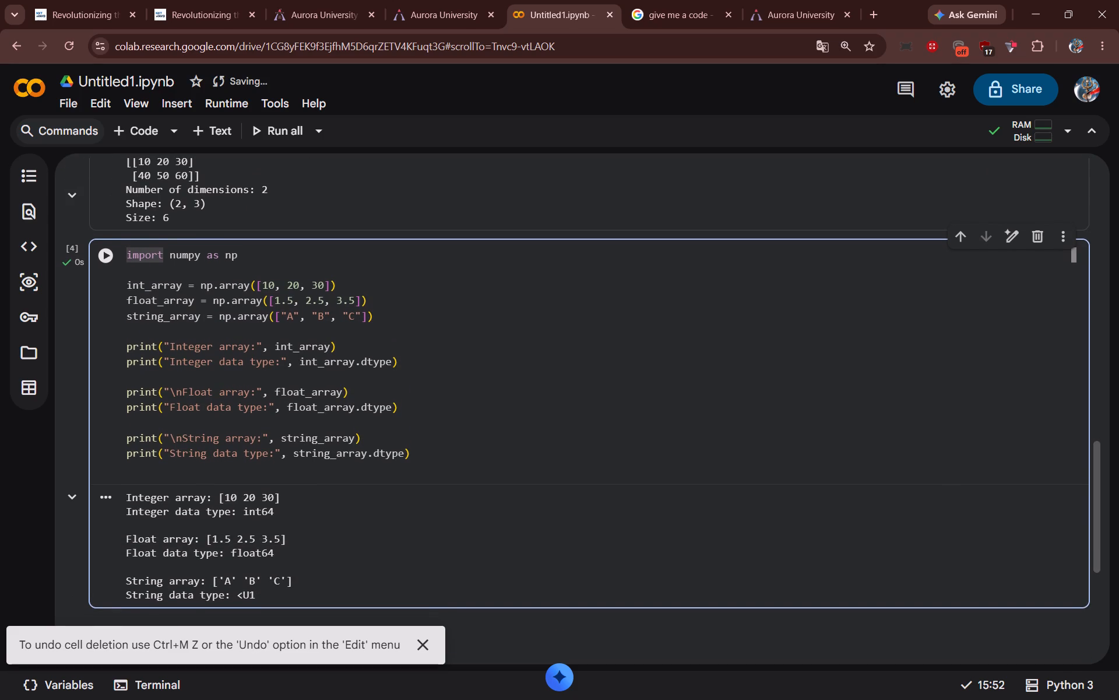
scroll(837, 321, "down", 1)
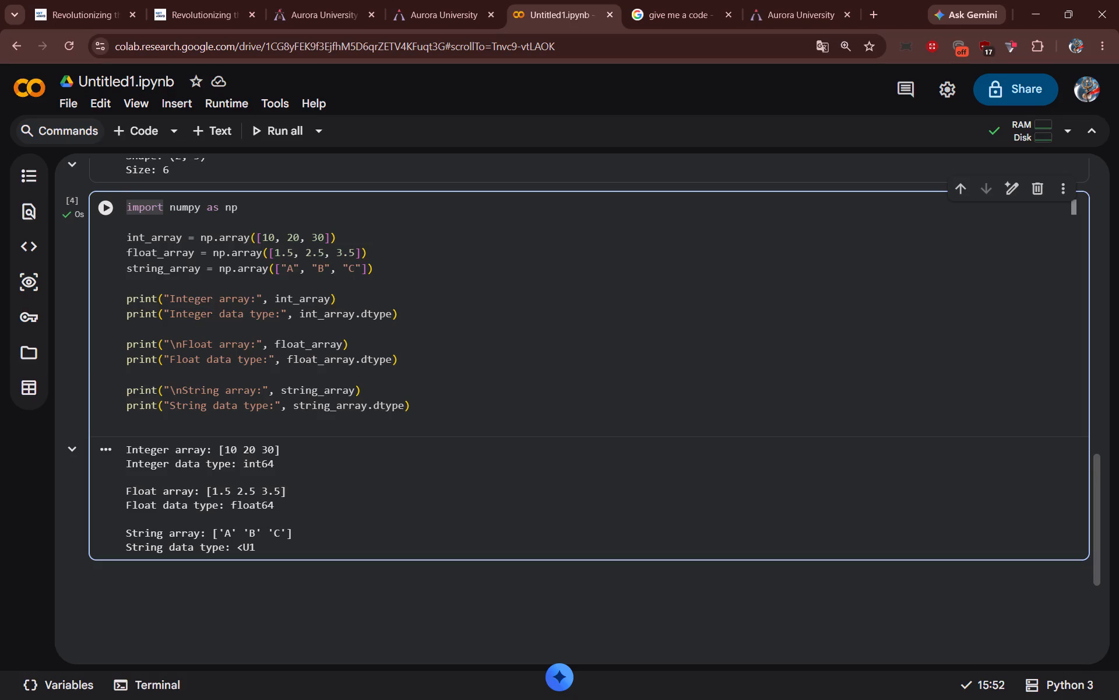
key("Print")
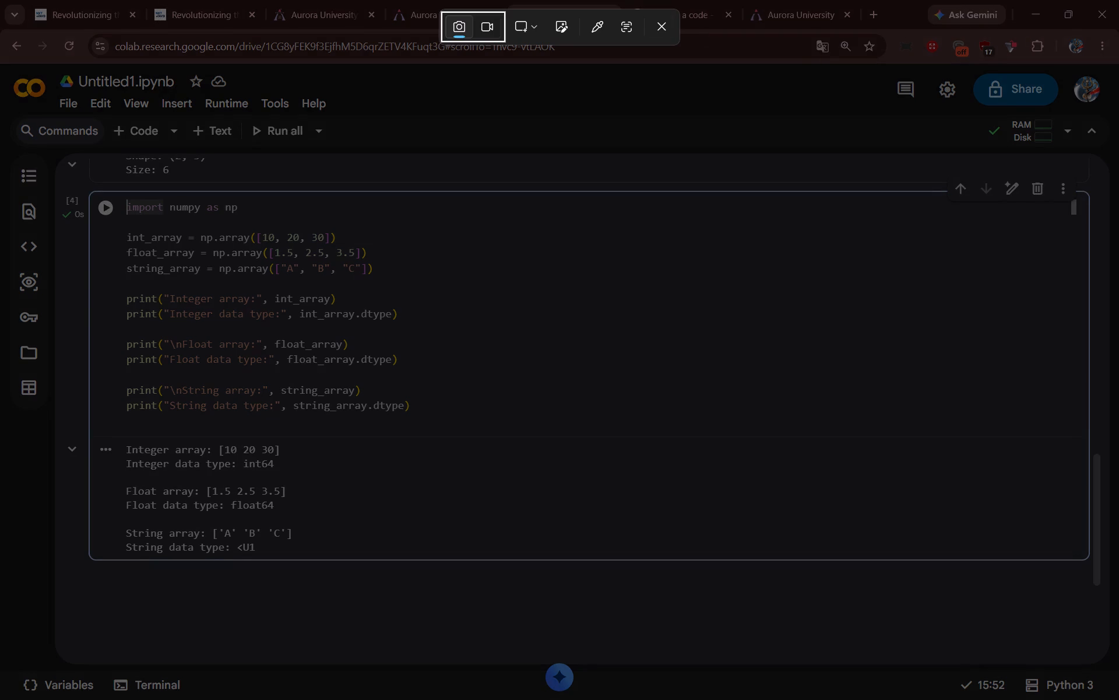
left_click(660, 21)
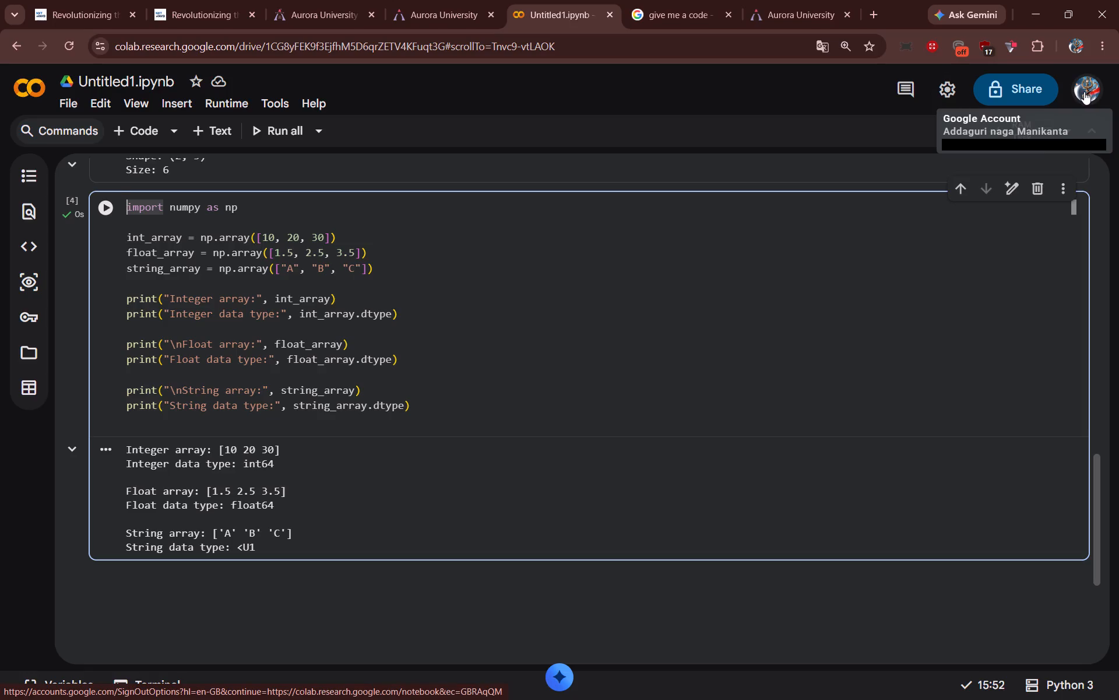
key("Print")
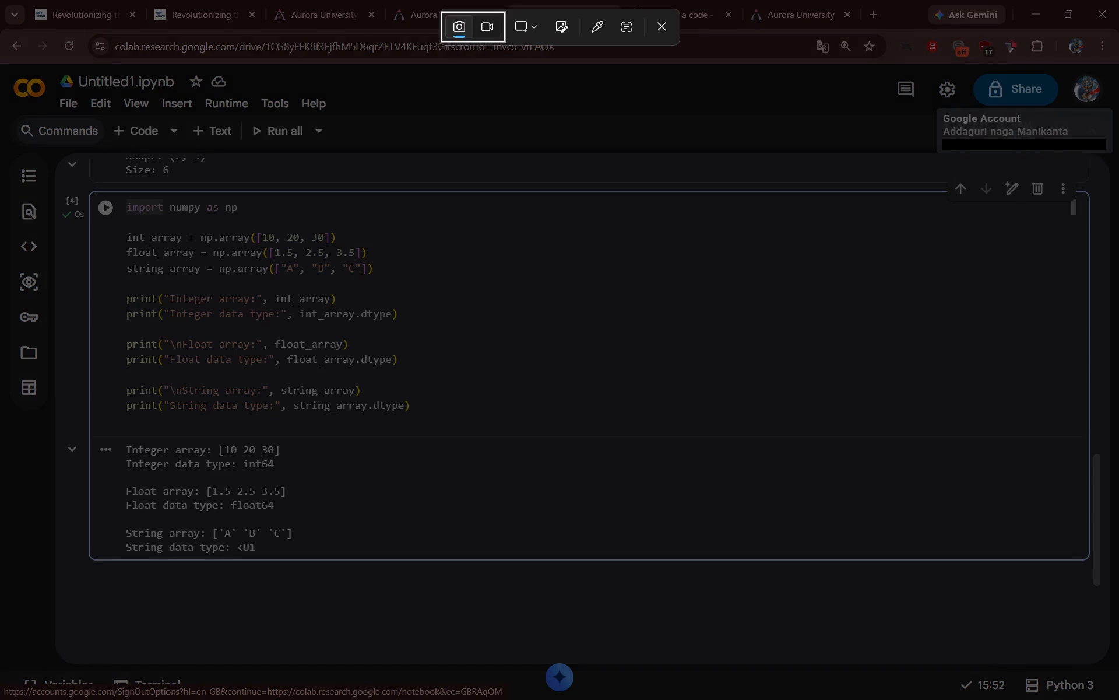
left_click_drag(0, 123, 603, 286)
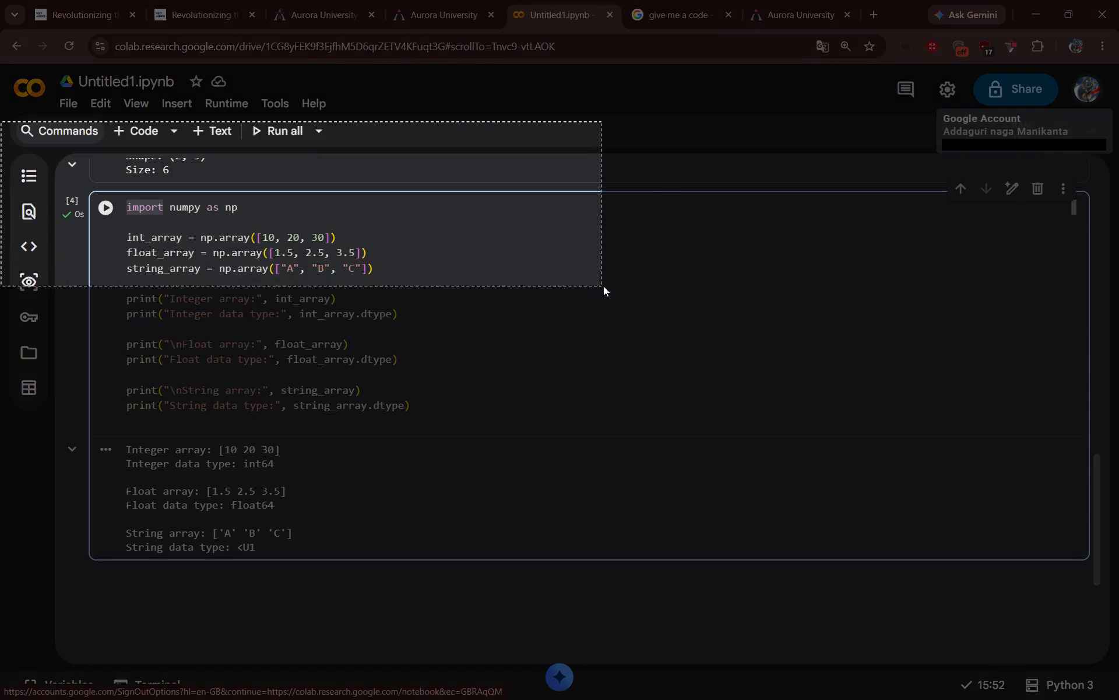
left_click_drag(603, 286, 621, 272)
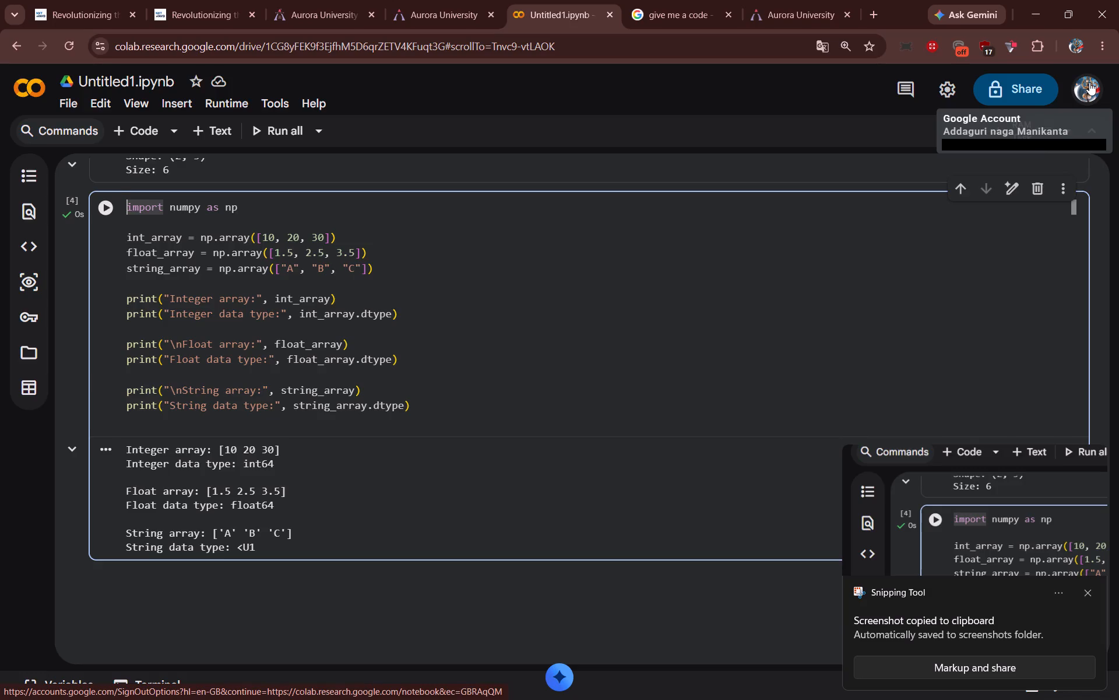
key("Print")
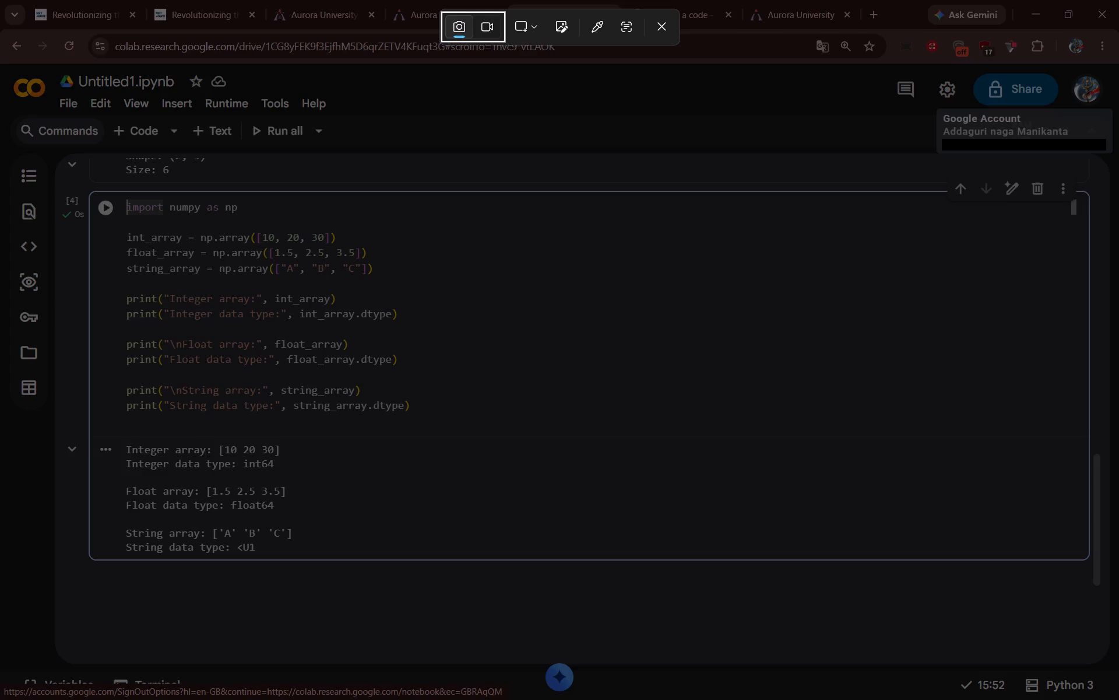
left_click_drag(0, 57, 1066, 684)
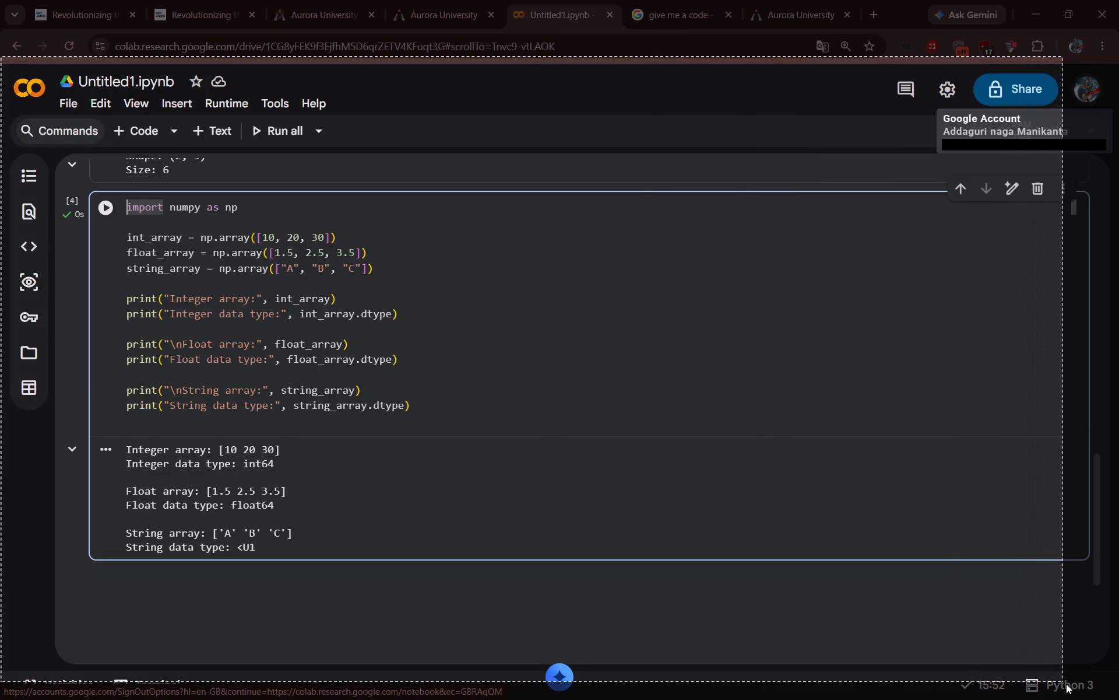
left_click_drag(1066, 684, 1118, 699)
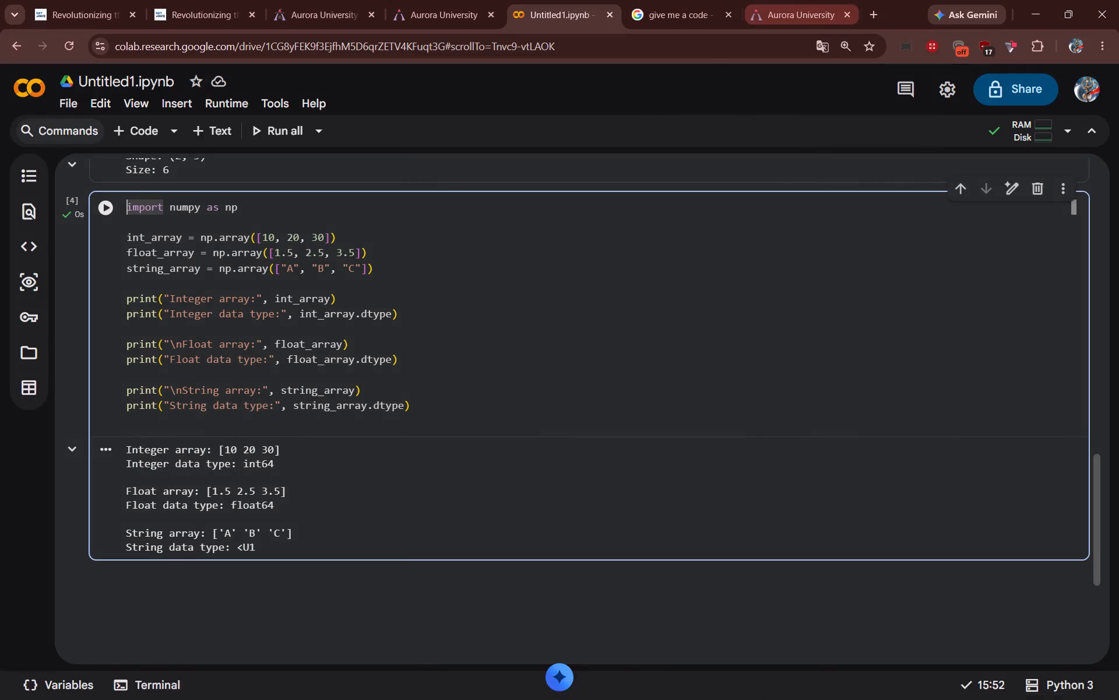
Switch to the Word report and replace the old screenshot under "3. NumPy Data Types" with the new capture without the Gemini chat.
left_click(656, 691)
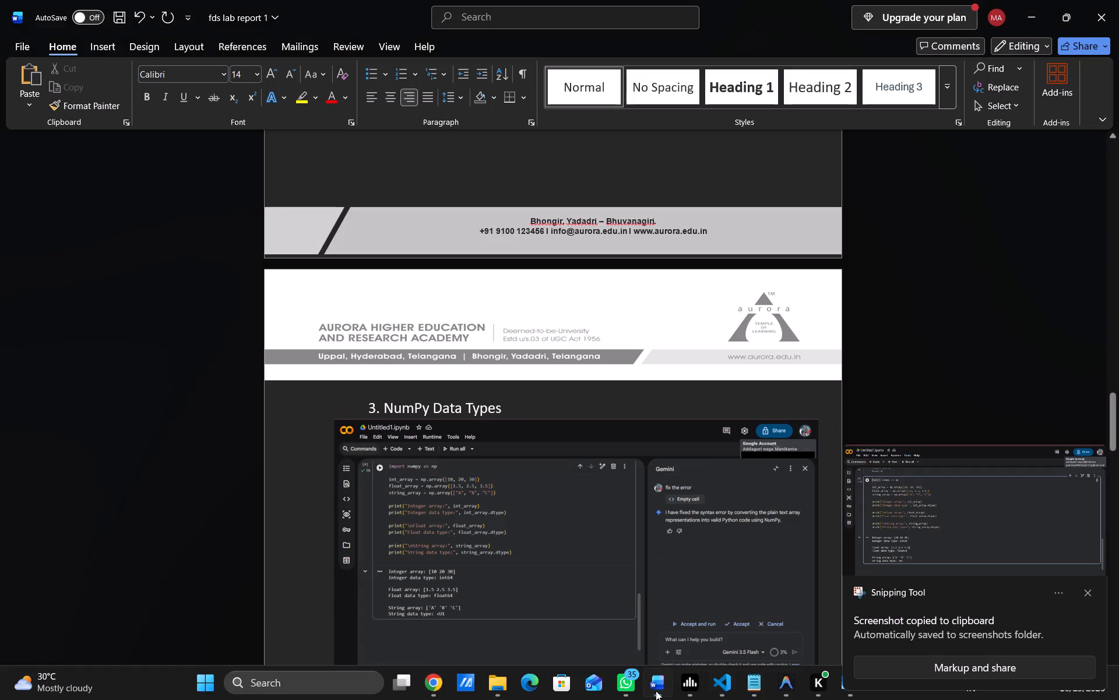
scroll(580, 382, "down", 1)
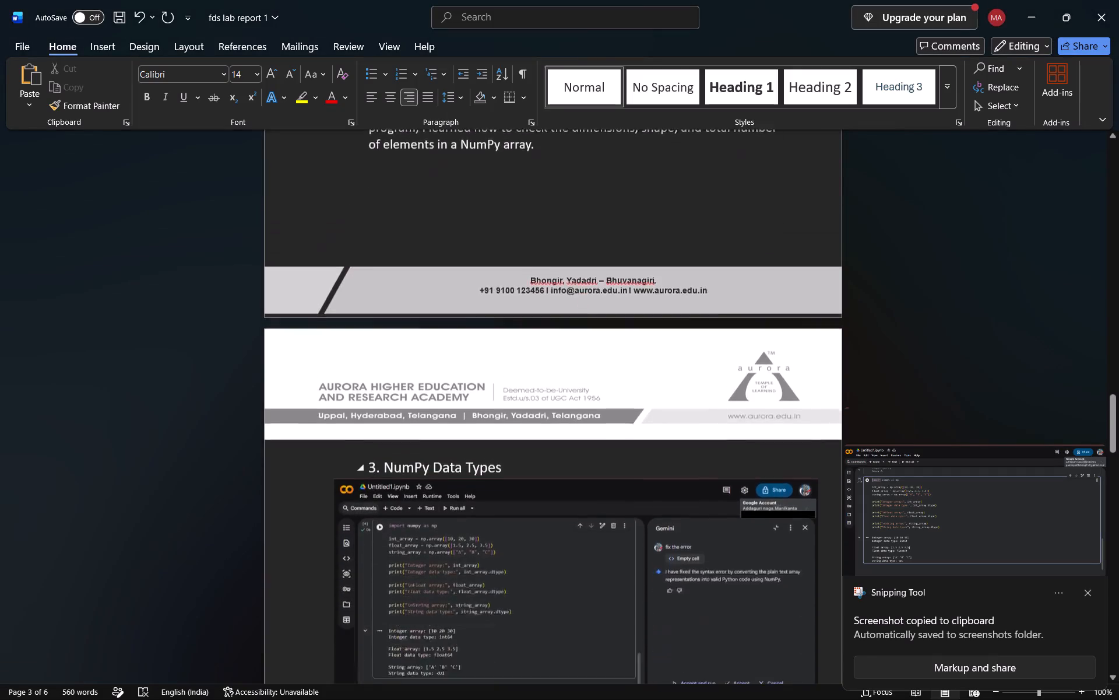
scroll(580, 382, "down", 1)
left_click(501, 395)
key("ctrl+v")
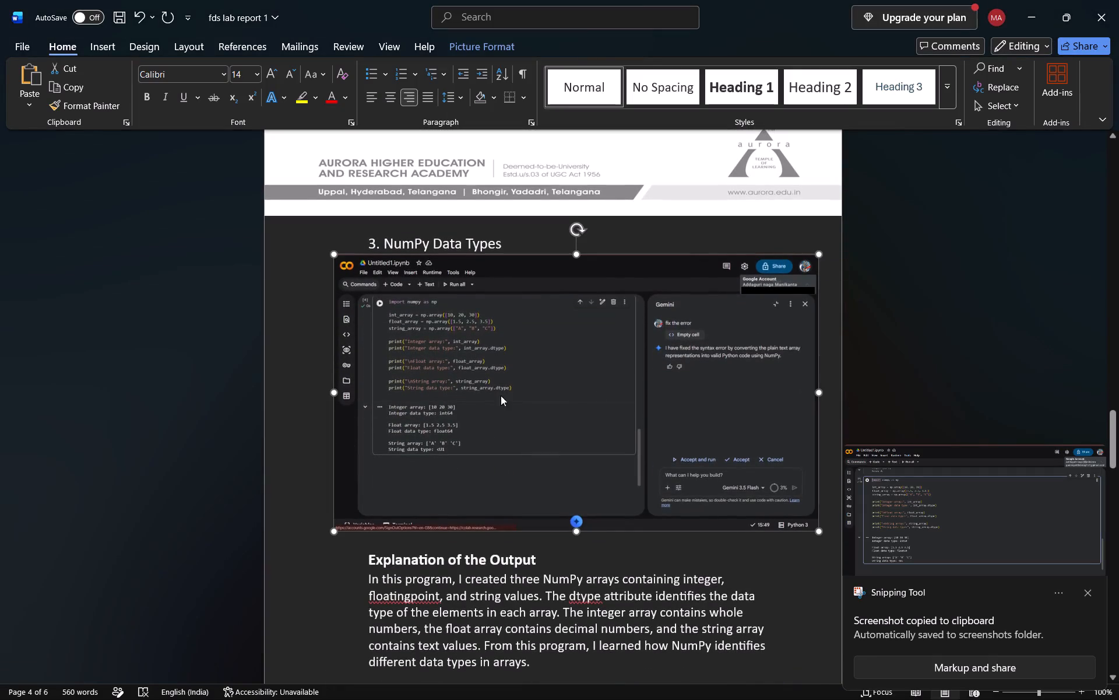
left_click(515, 475)
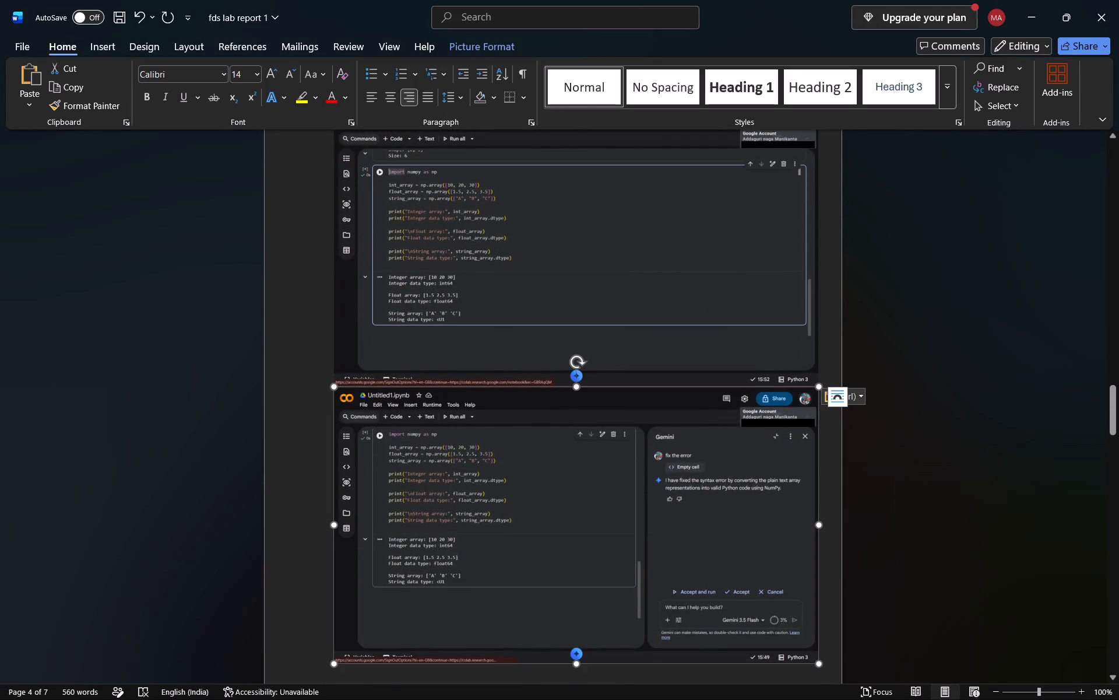
key("Delete")
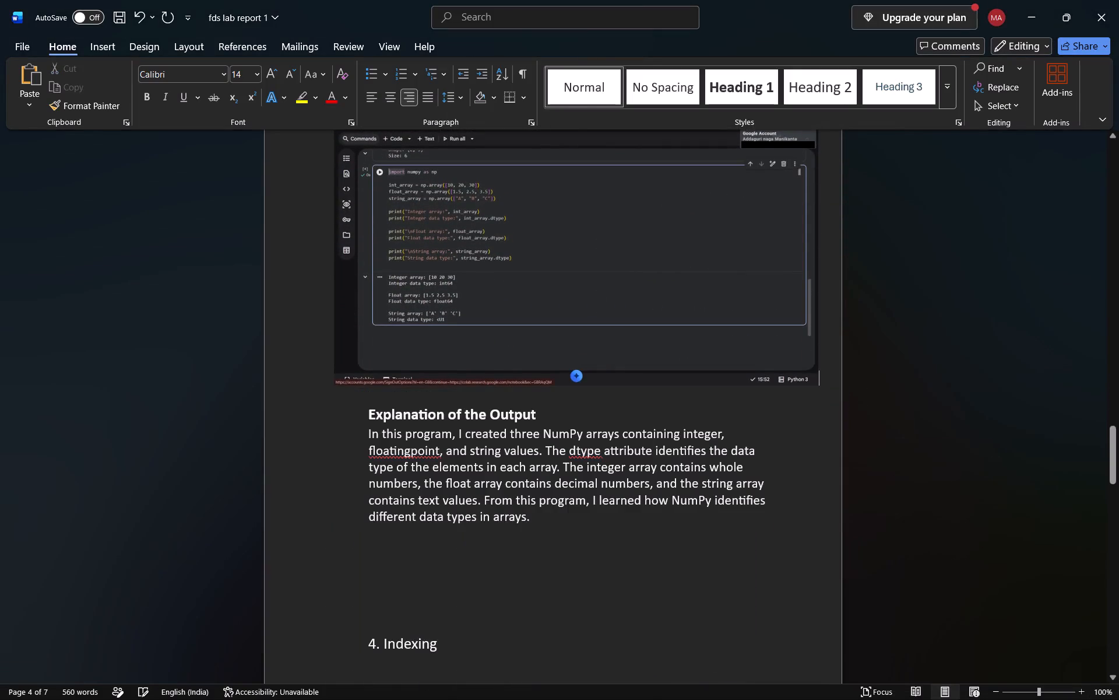
scroll(515, 475, "up", 2)
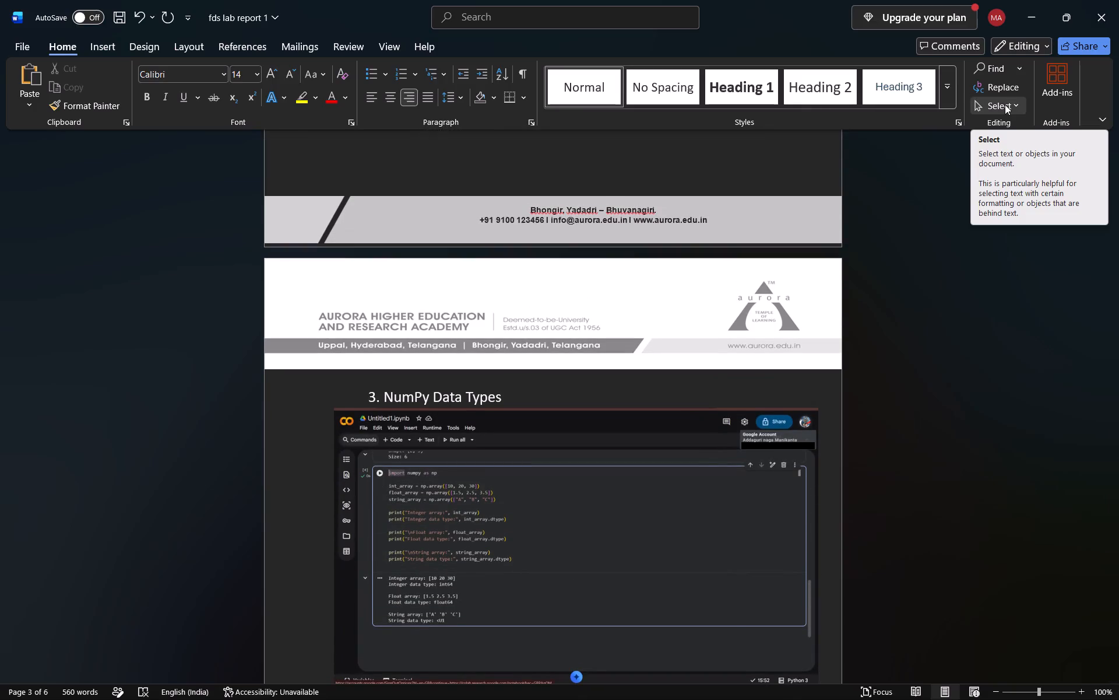
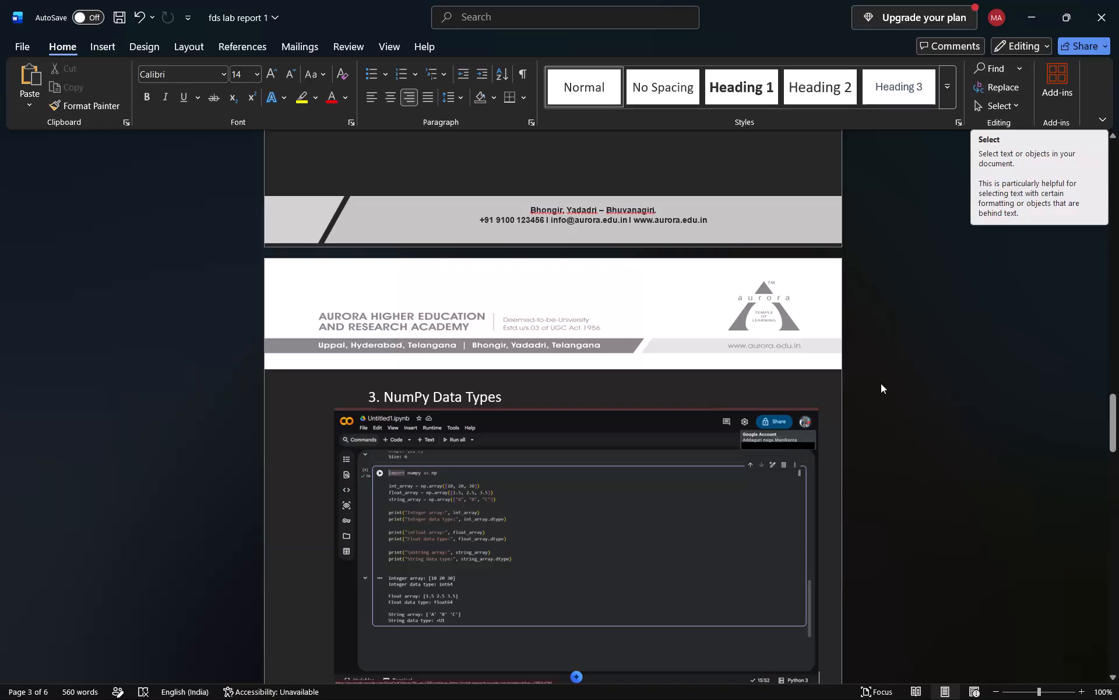
Delete the old screenshot with the Gemini chat under "2. NumPy Attributes" in the report.
scroll(881, 383, "left", 1)
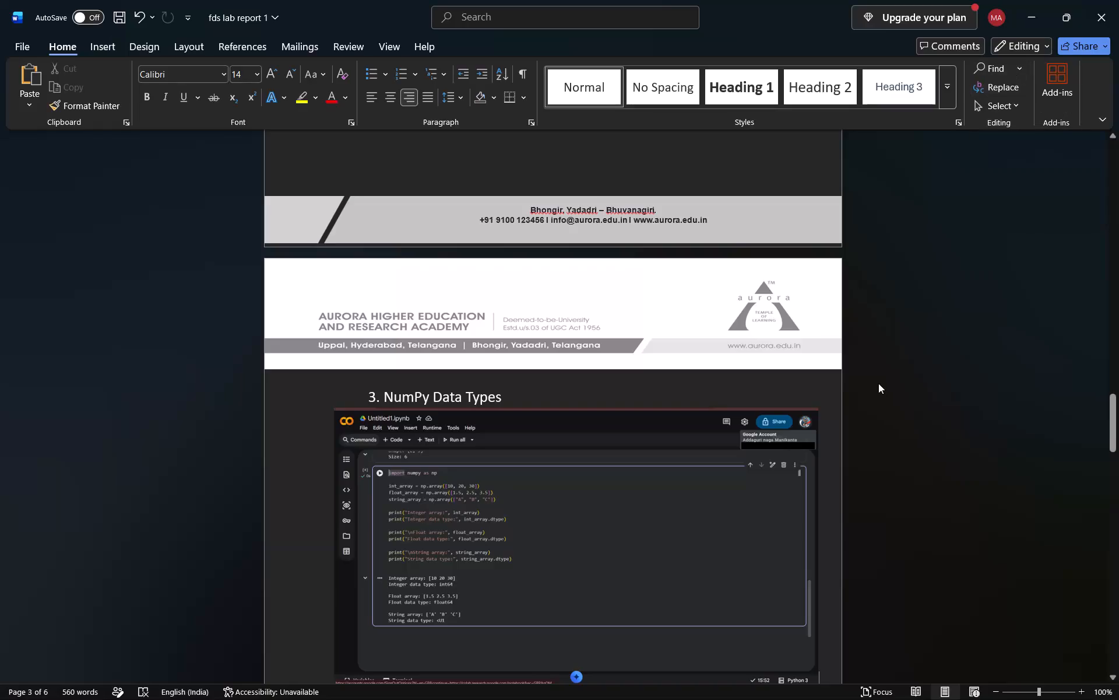
scroll(778, 376, "up", 4)
left_click(736, 376)
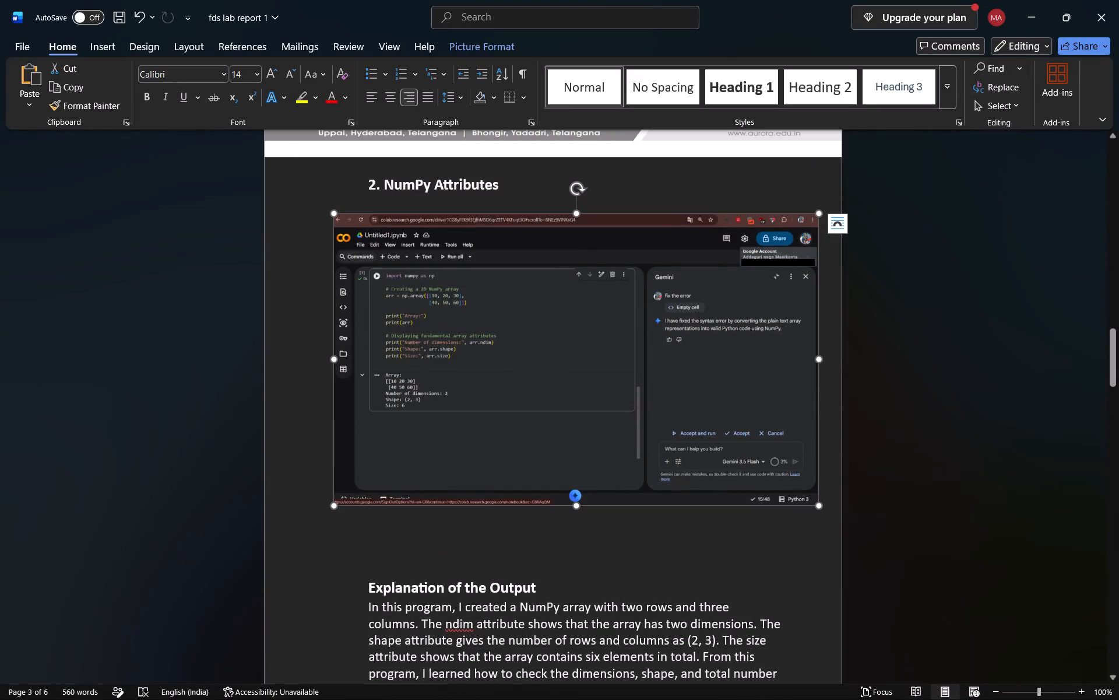
key("Delete")
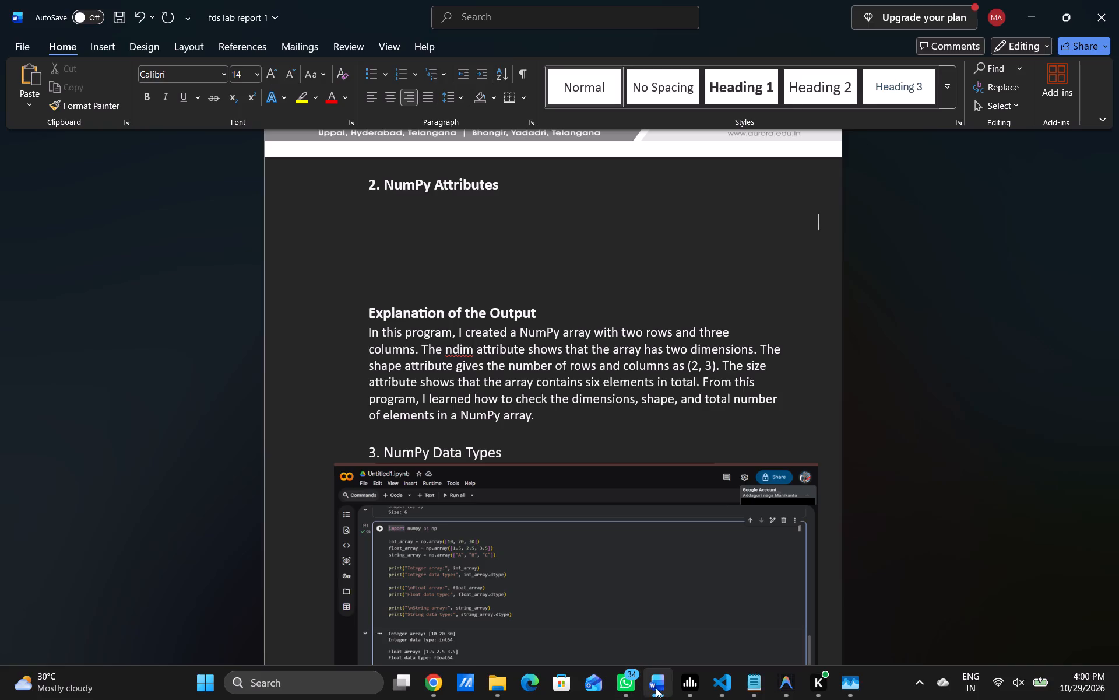
Switch to the Untitled1.ipynb notebook in Colab and delete the cell with the NumPy data types program.
left_click(435, 687)
left_click(548, 620)
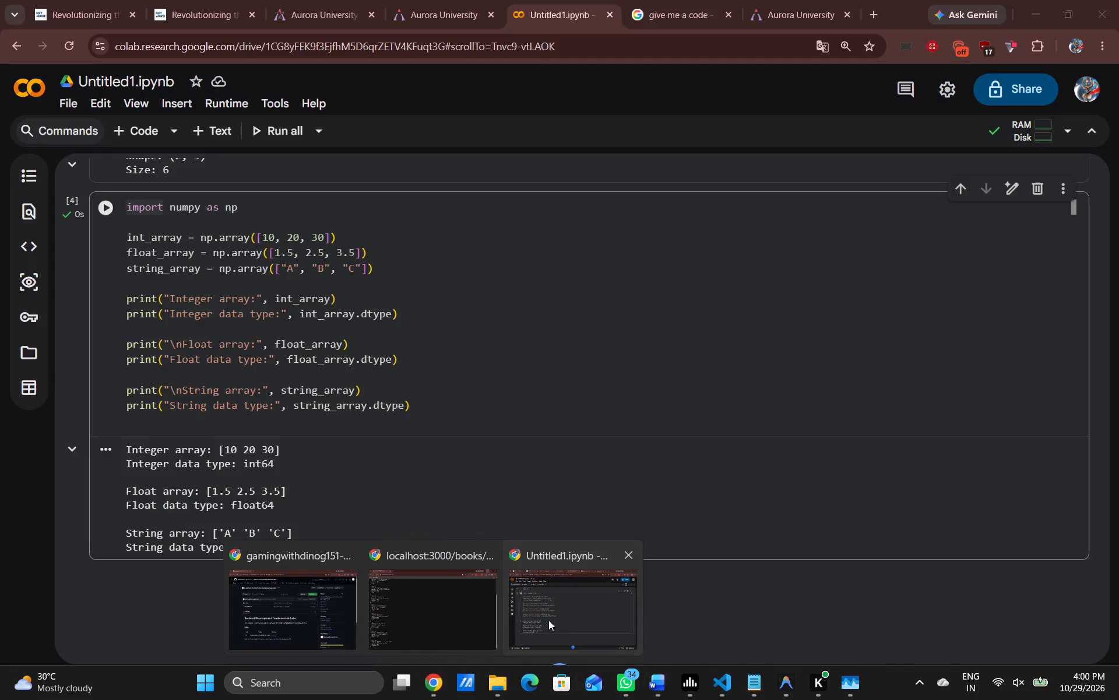
scroll(476, 419, "up", 1)
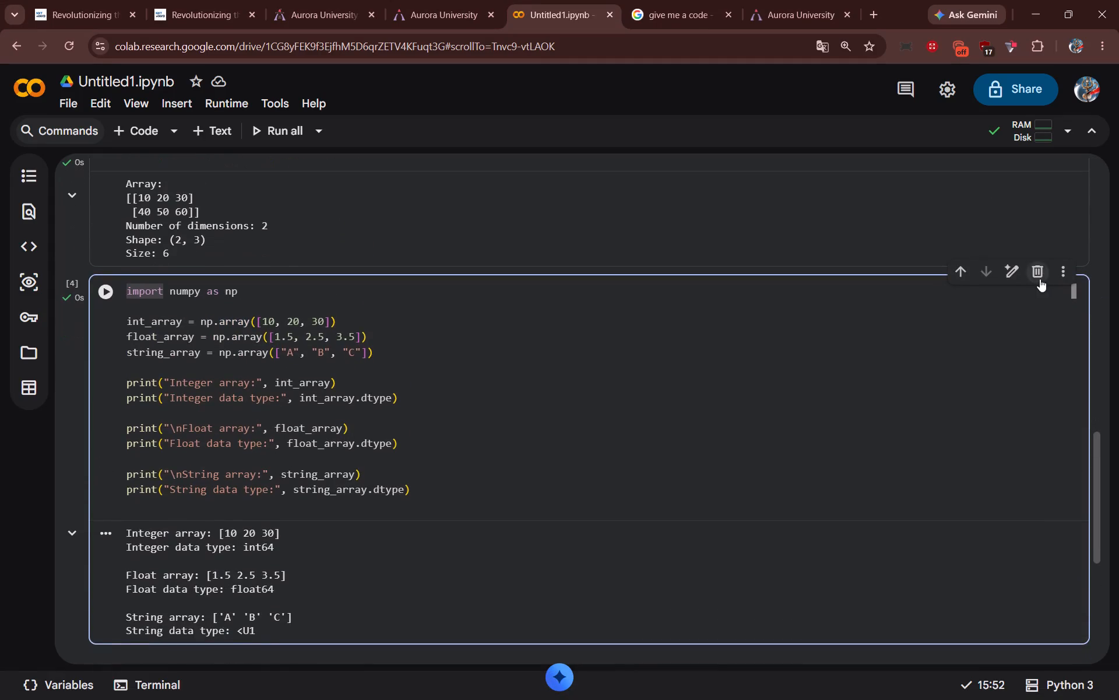
left_click(1040, 279)
scroll(870, 293, "right", 1)
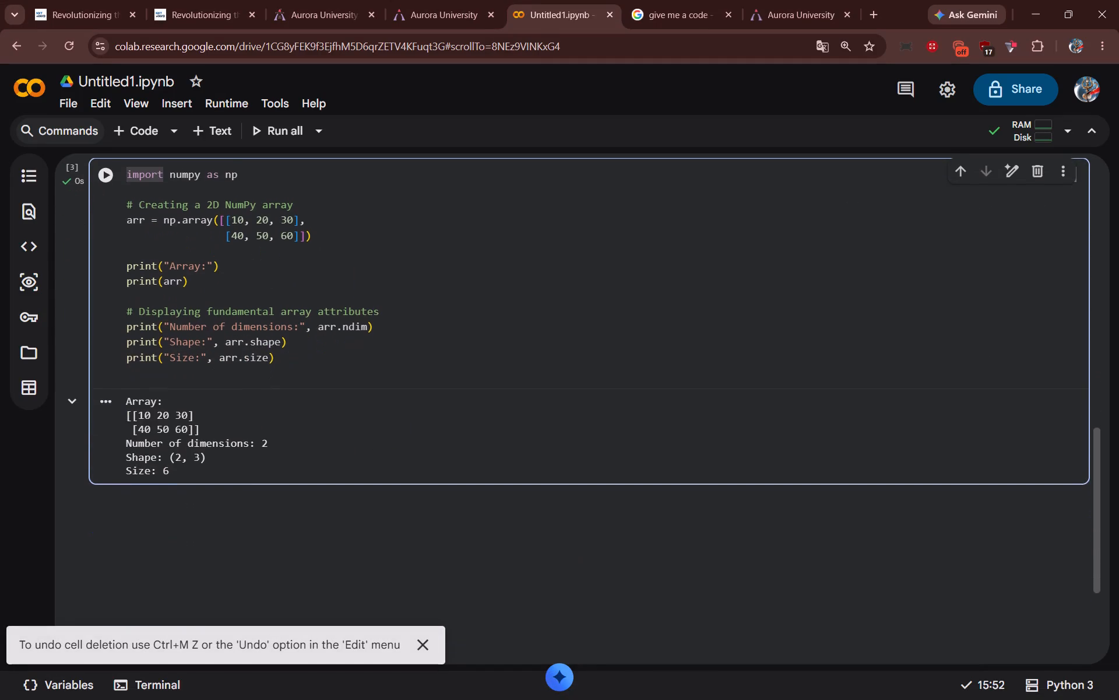
Capture a screenshot of the notebook page with the array attributes program, its output and the Google account label showing.
scroll(870, 293, "right", 1)
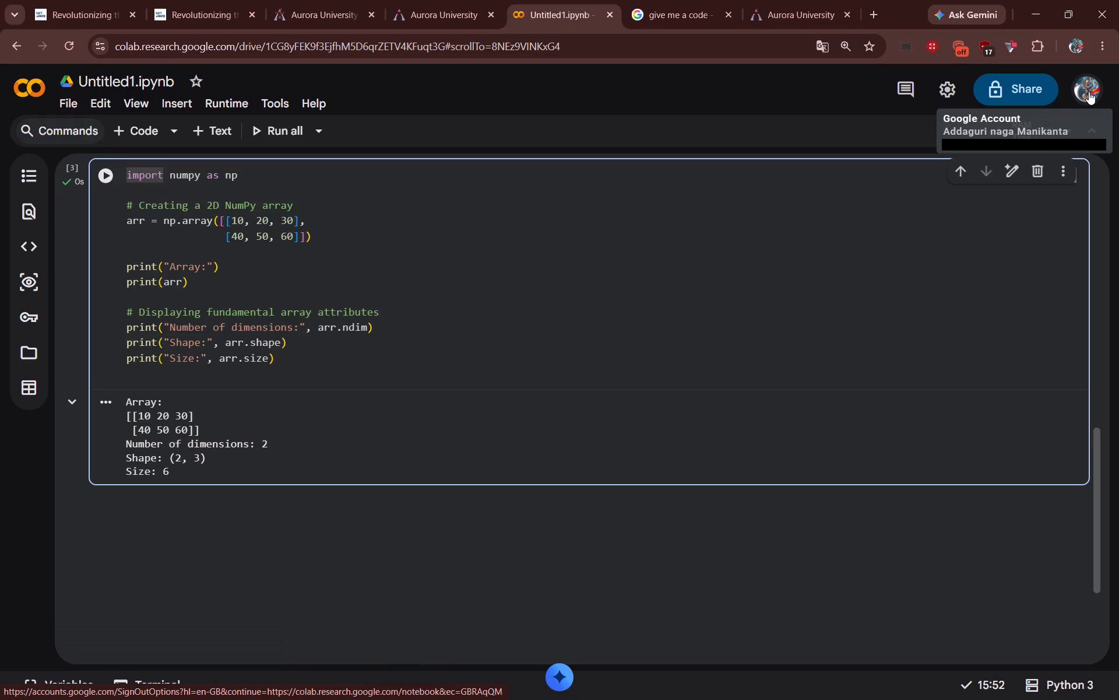
key("Print")
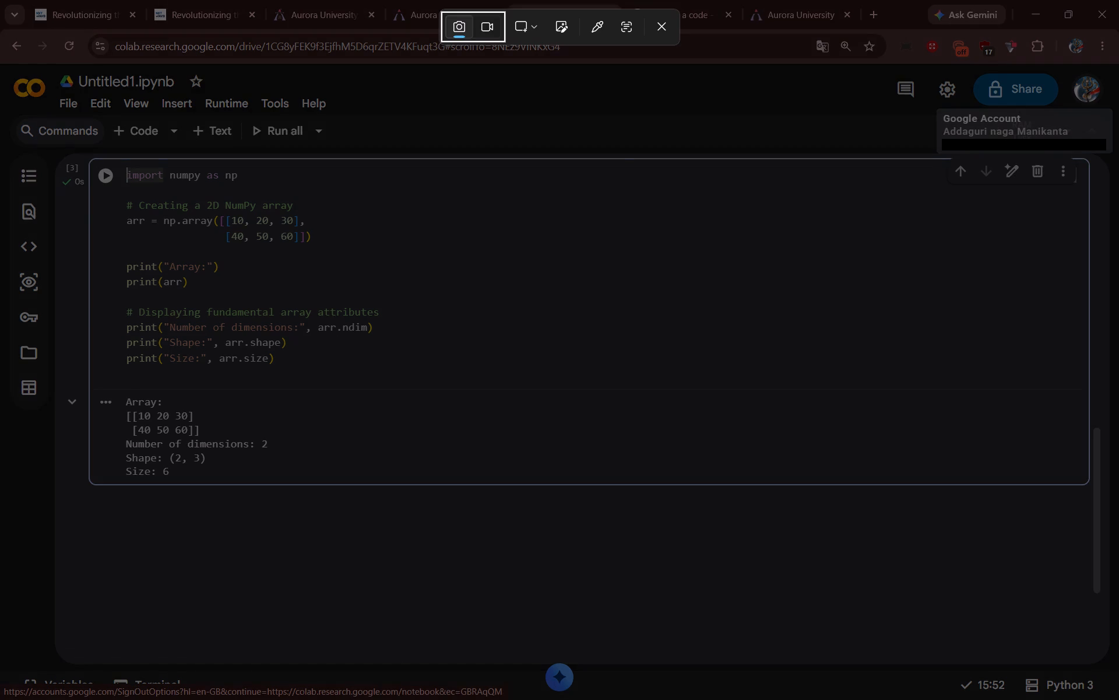
left_click_drag(0, 64, 1118, 699)
right_click(1118, 699)
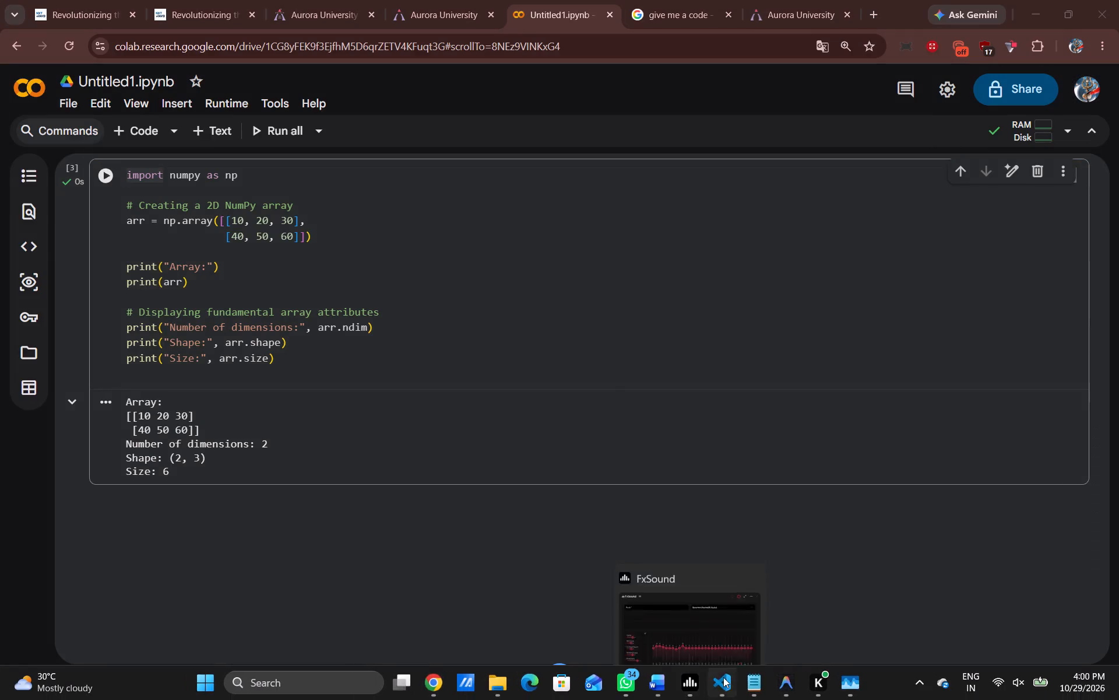
Switch to the Word report, paste the new capture under "2. NumPy Attributes" and move it up closer to the heading.
left_click(650, 684)
scroll(573, 495, "up", 1)
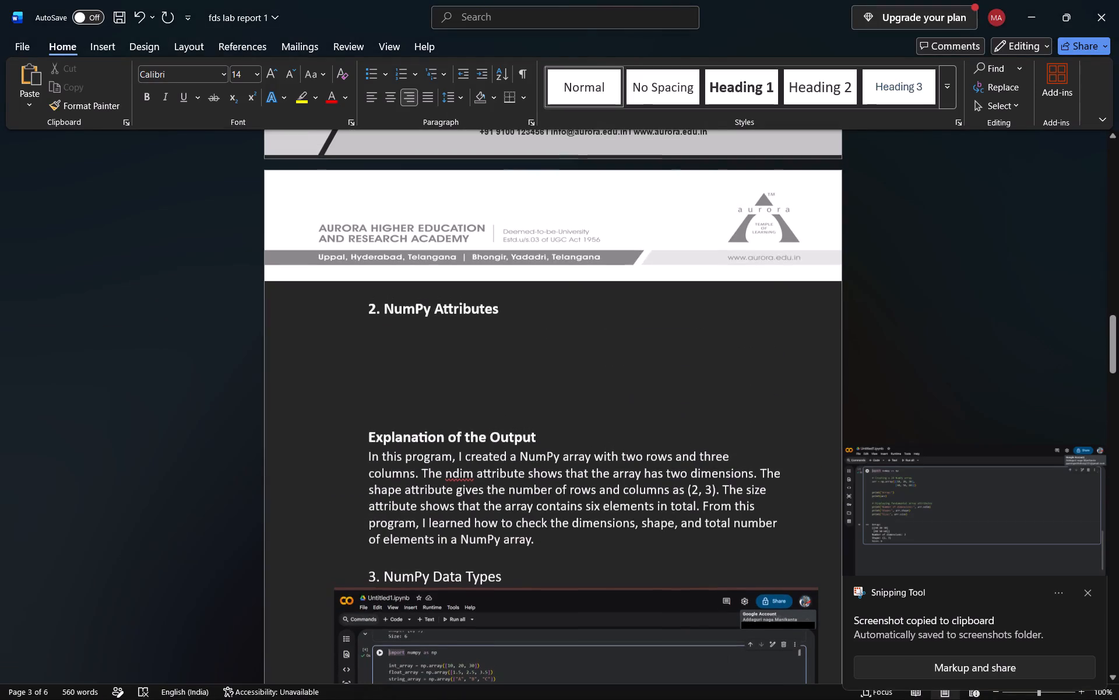
left_click(442, 373)
key("ctrl+v")
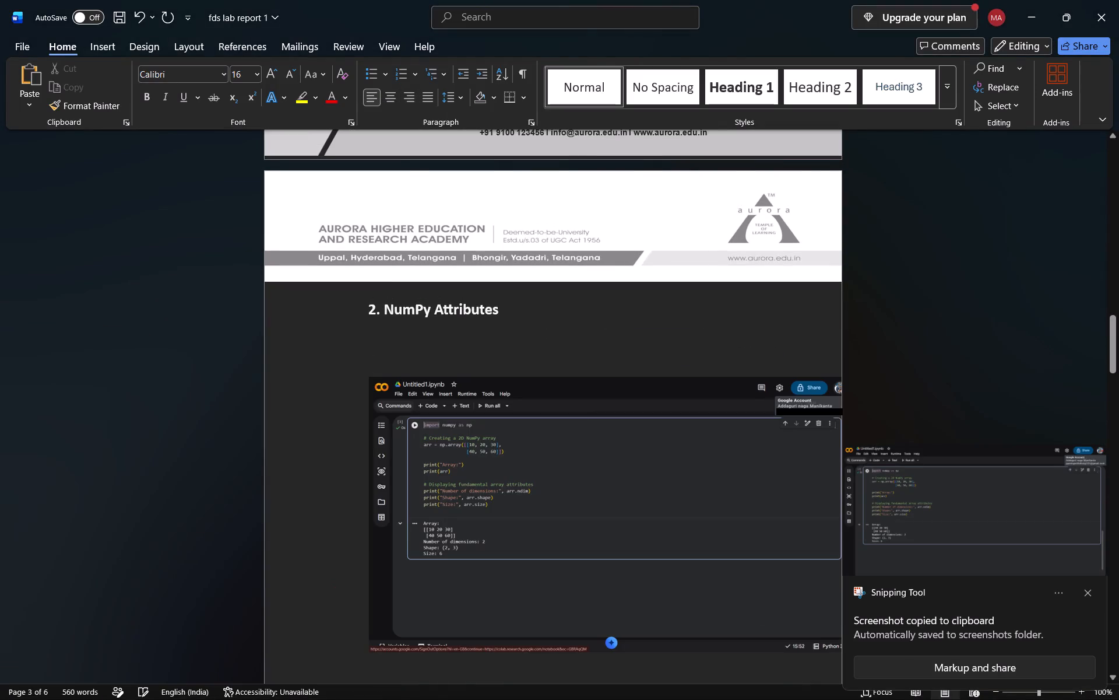
left_click_drag(559, 436, 496, 421)
triple_click(496, 421)
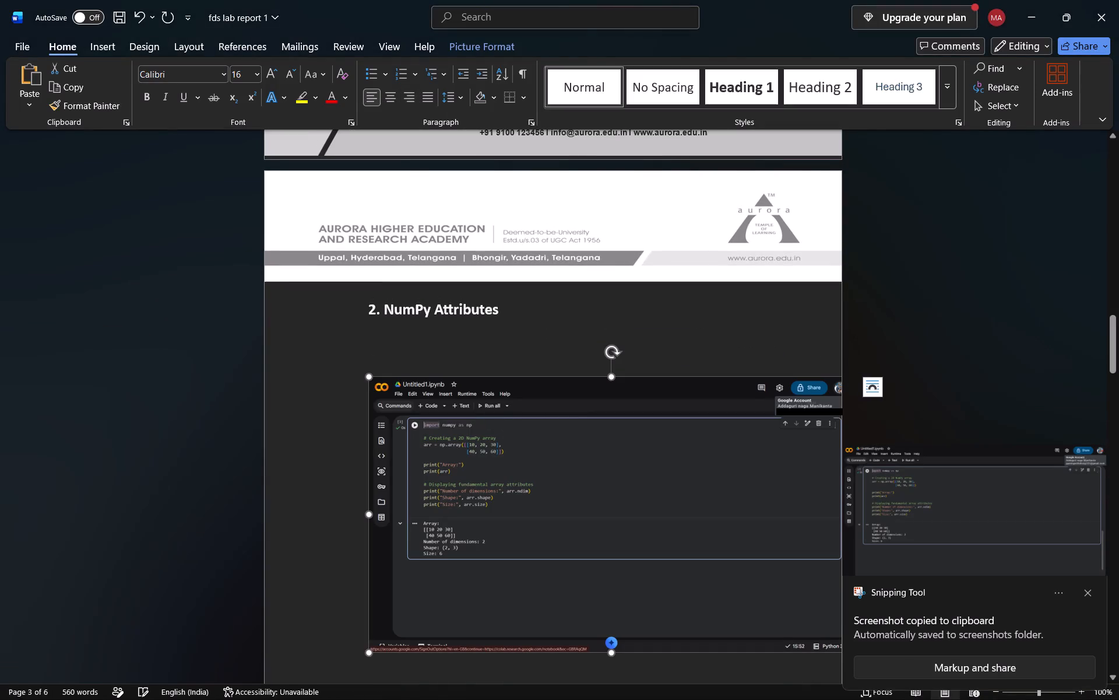
left_click(496, 421)
left_click_drag(496, 421, 365, 373)
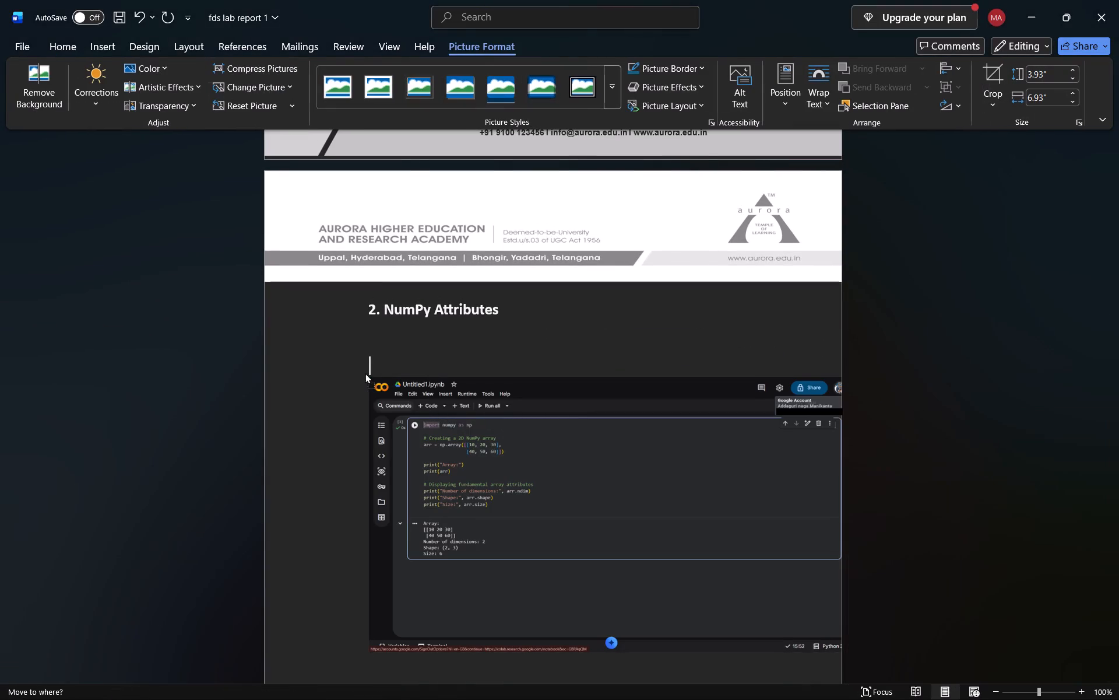
left_click_drag(365, 373, 367, 373)
left_click(367, 373)
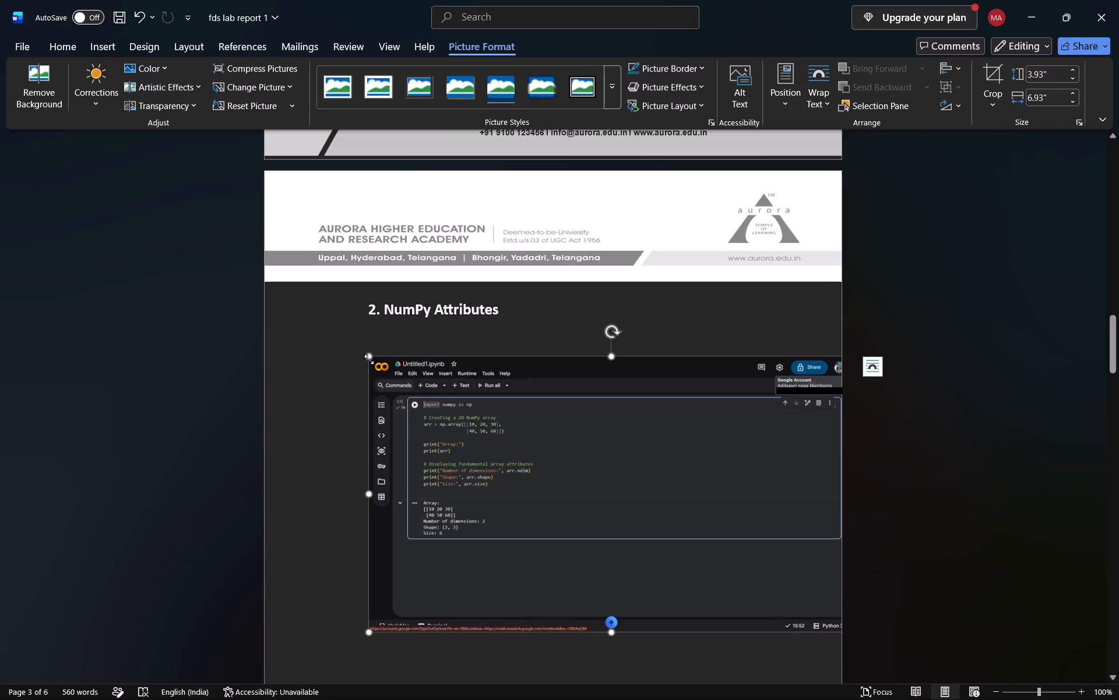
Shrink the pasted NumPy Attributes screenshot proportionally to about 5.01 by 2.84 inches so it fits within the page.
left_click_drag(369, 359, 503, 436)
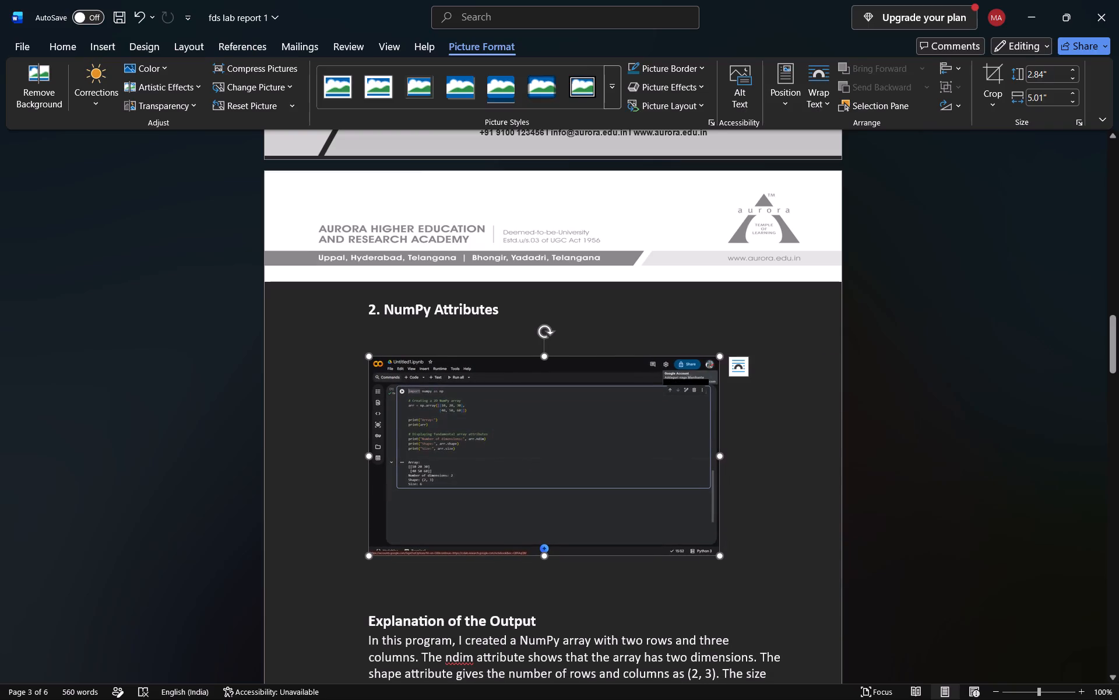
left_click(744, 479)
Export the report as a PDF to Downloads, overwriting the existing file "fds lab report 1,".
scroll(744, 479, "down", 5)
scroll(744, 479, "up", 6)
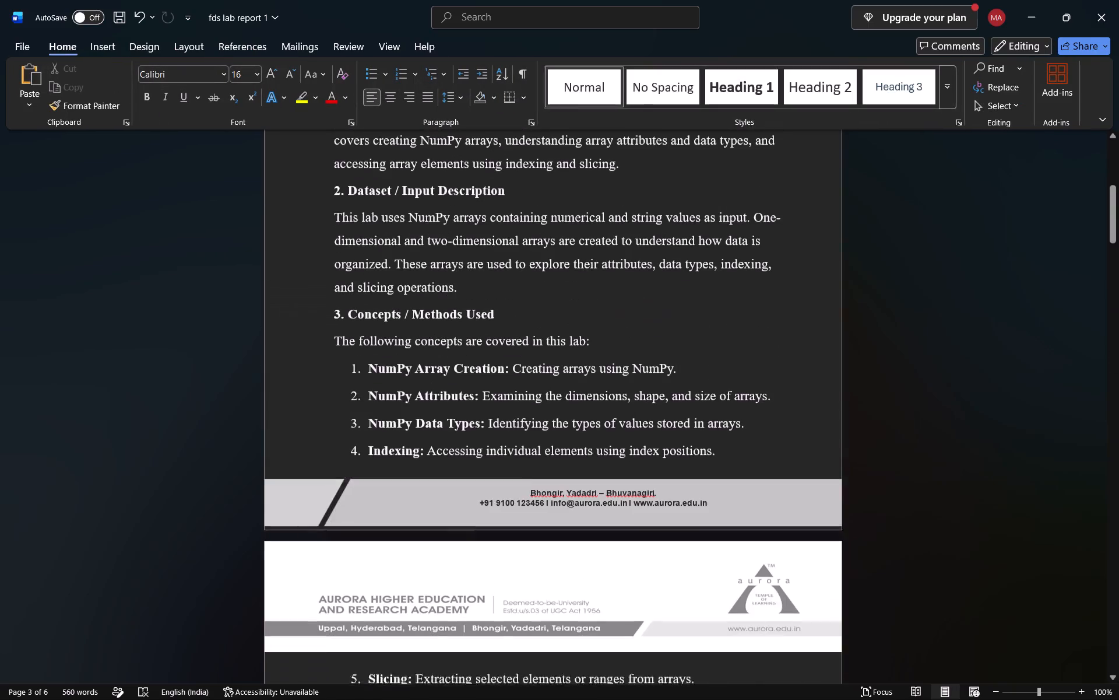
left_click(27, 44)
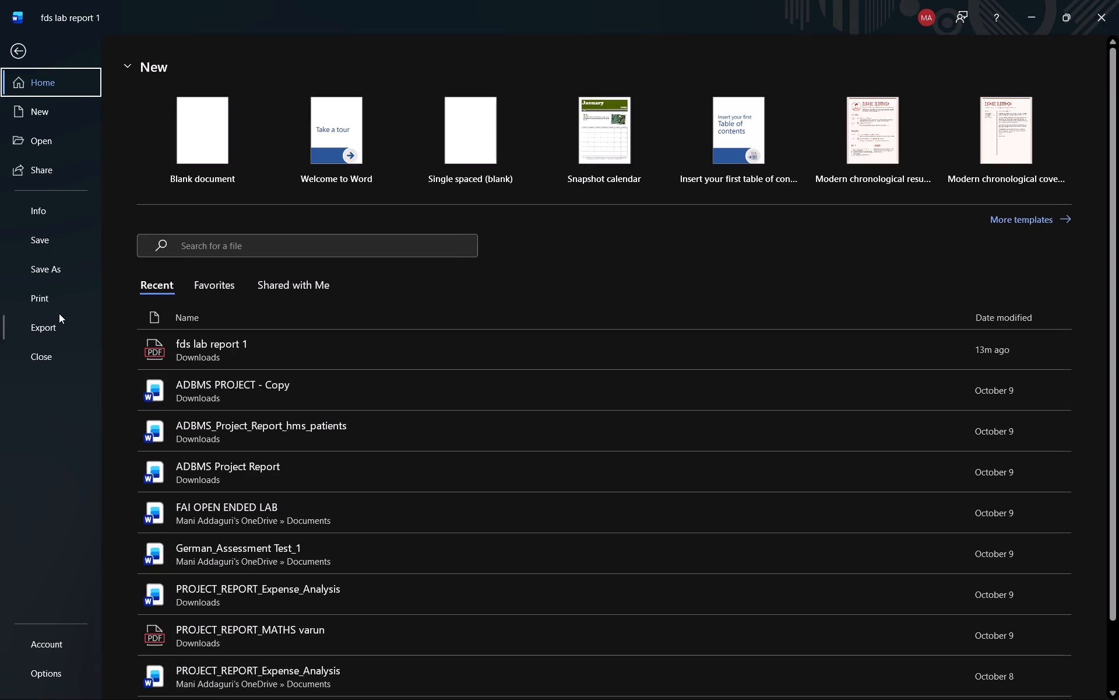
left_click(59, 313)
double_click(231, 87)
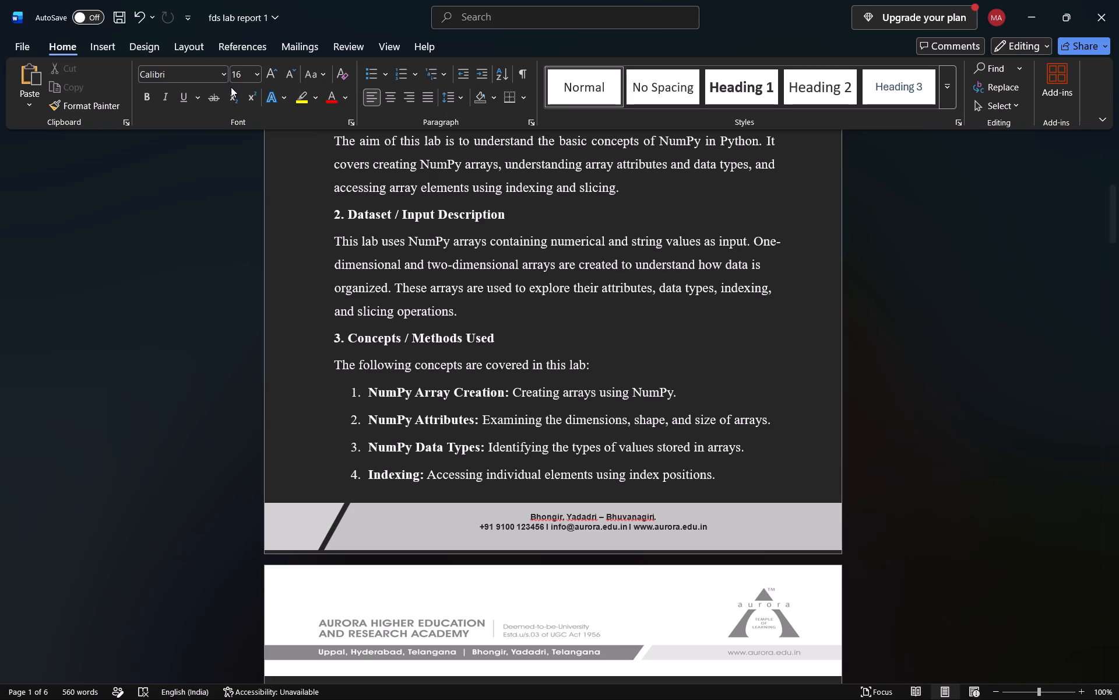
left_click(200, 135)
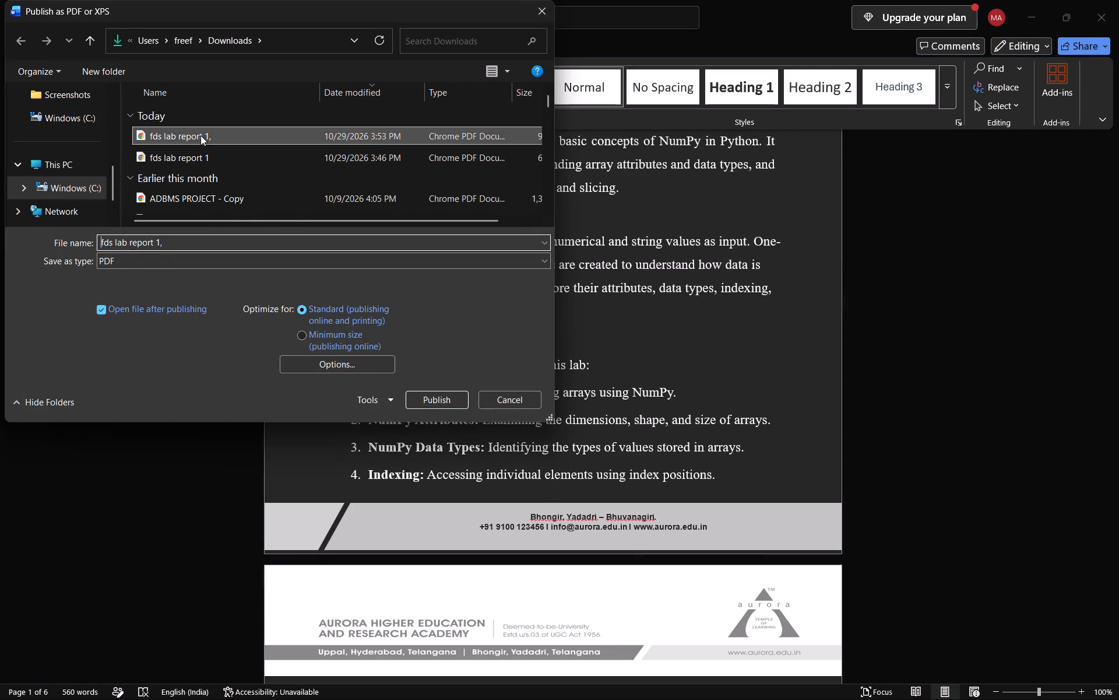
left_click(438, 412)
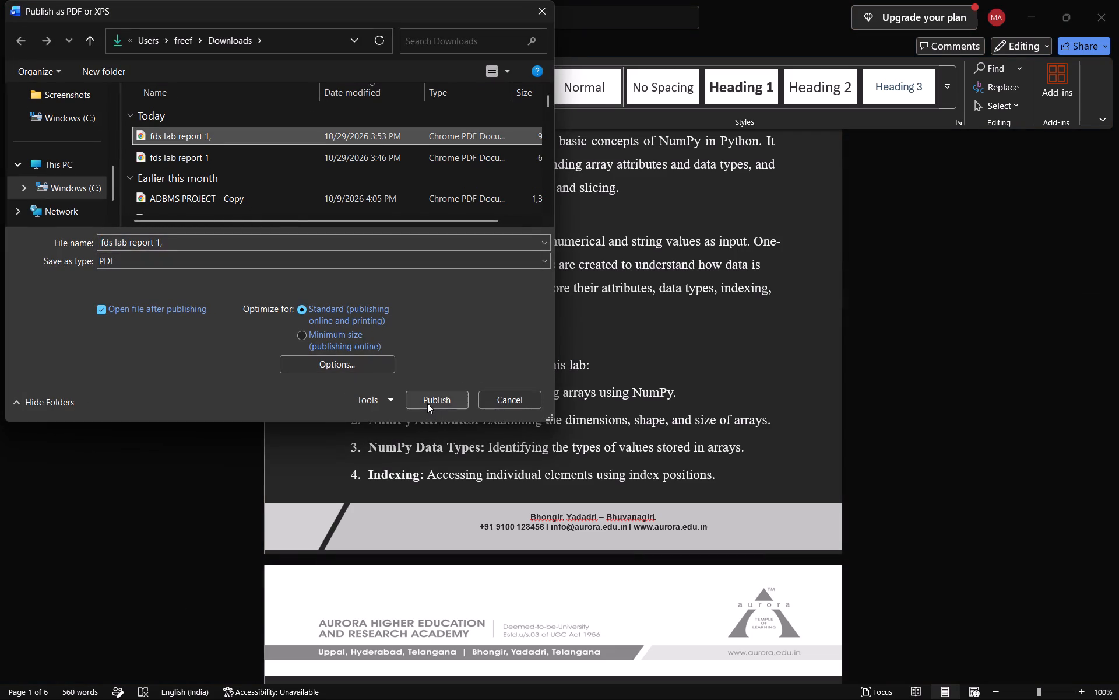
left_click(427, 403)
left_click(594, 362)
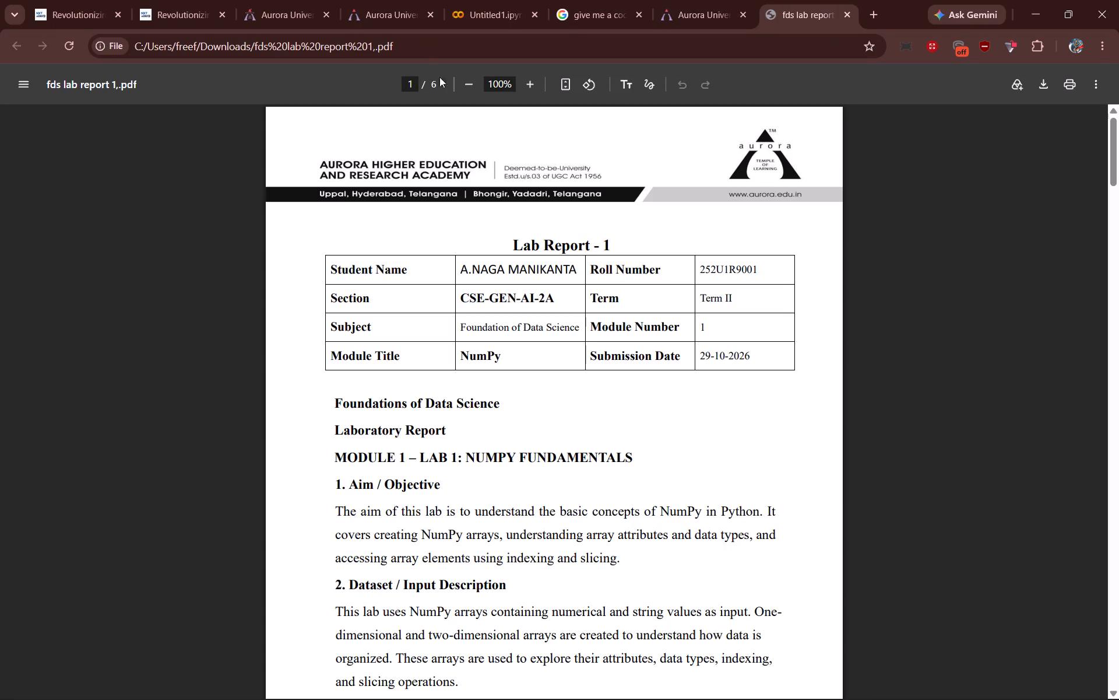
Copy the file path of the published PDF and switch to the Aurora assessments page for Foundations of Data Science.
left_click_drag(418, 50, 43, 78)
key("ctrl+c")
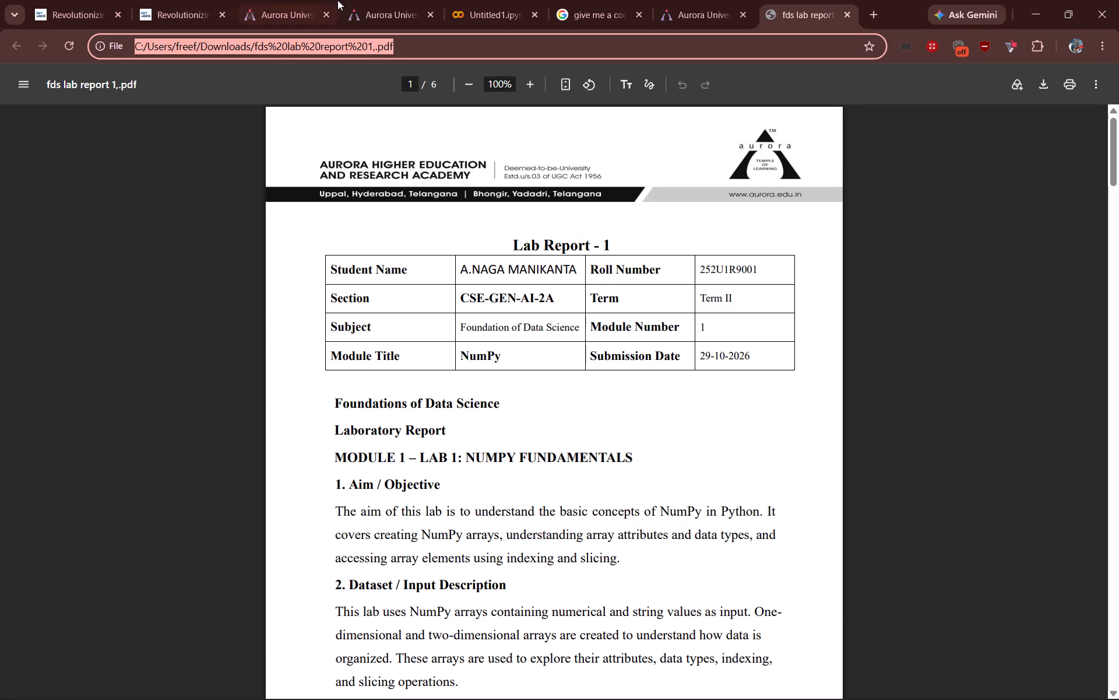
left_click(654, 0)
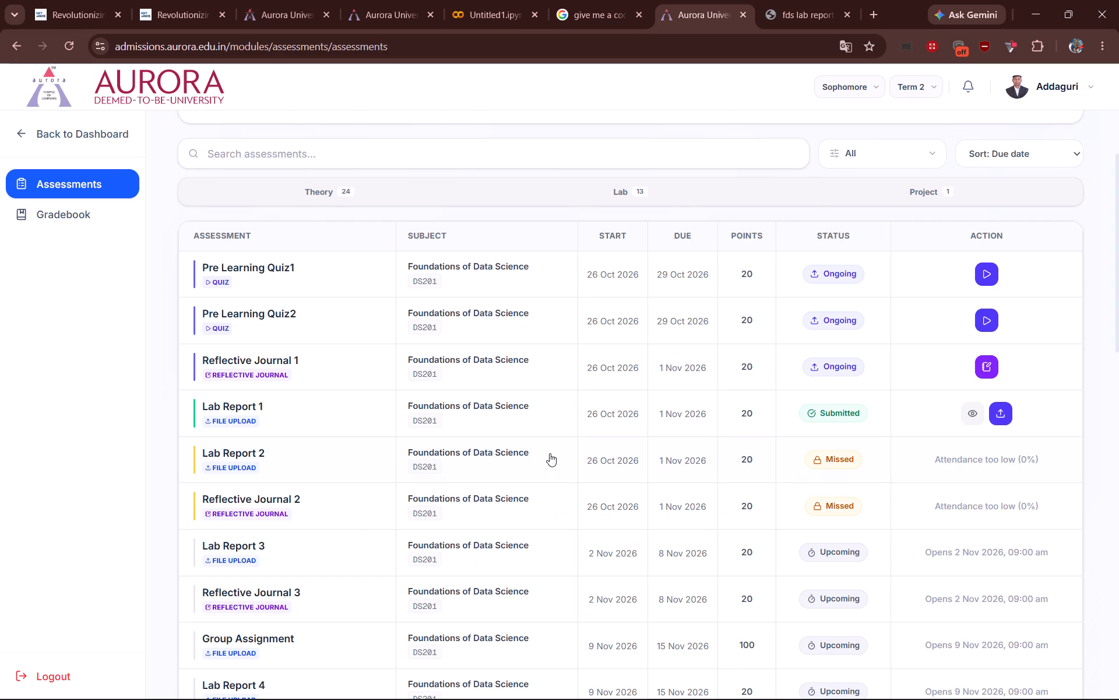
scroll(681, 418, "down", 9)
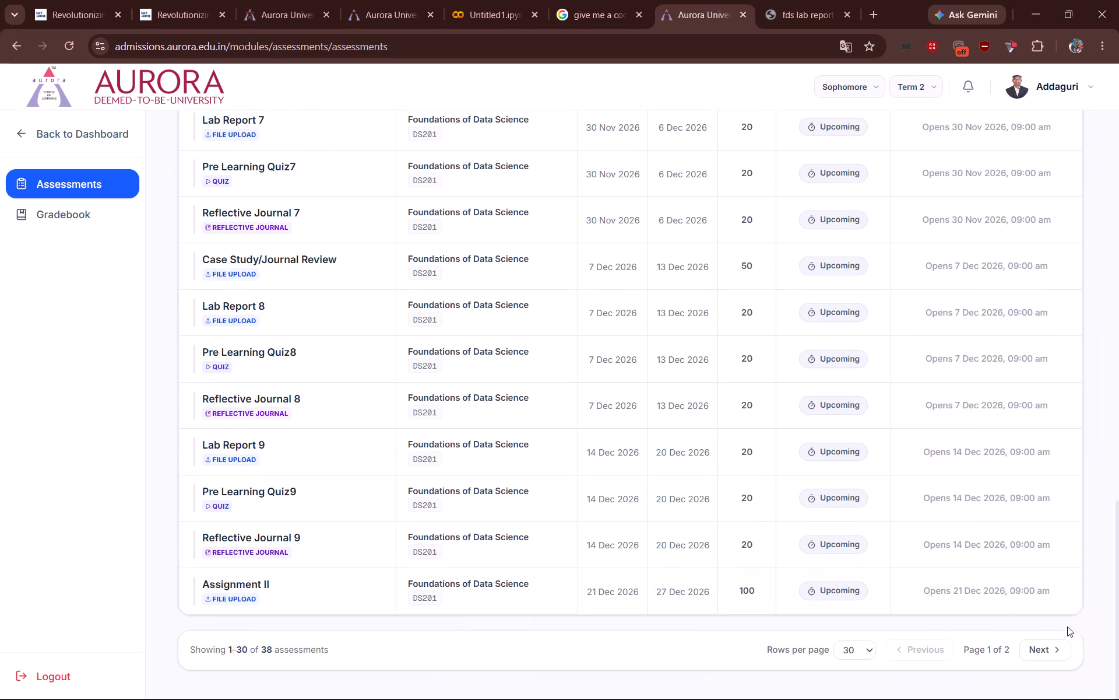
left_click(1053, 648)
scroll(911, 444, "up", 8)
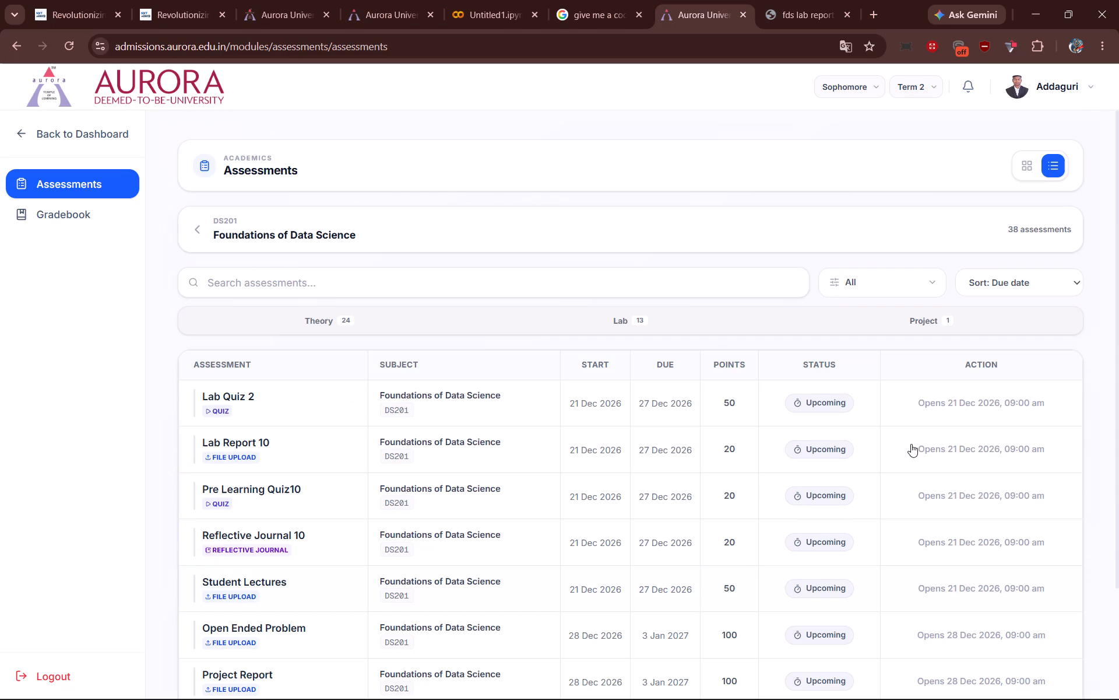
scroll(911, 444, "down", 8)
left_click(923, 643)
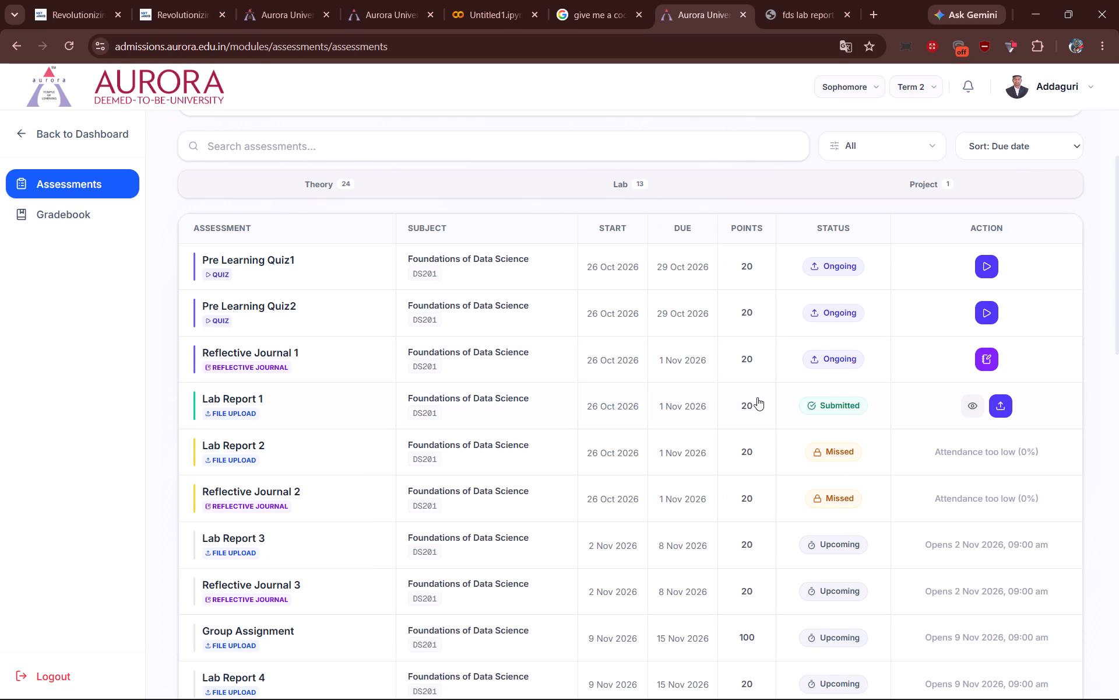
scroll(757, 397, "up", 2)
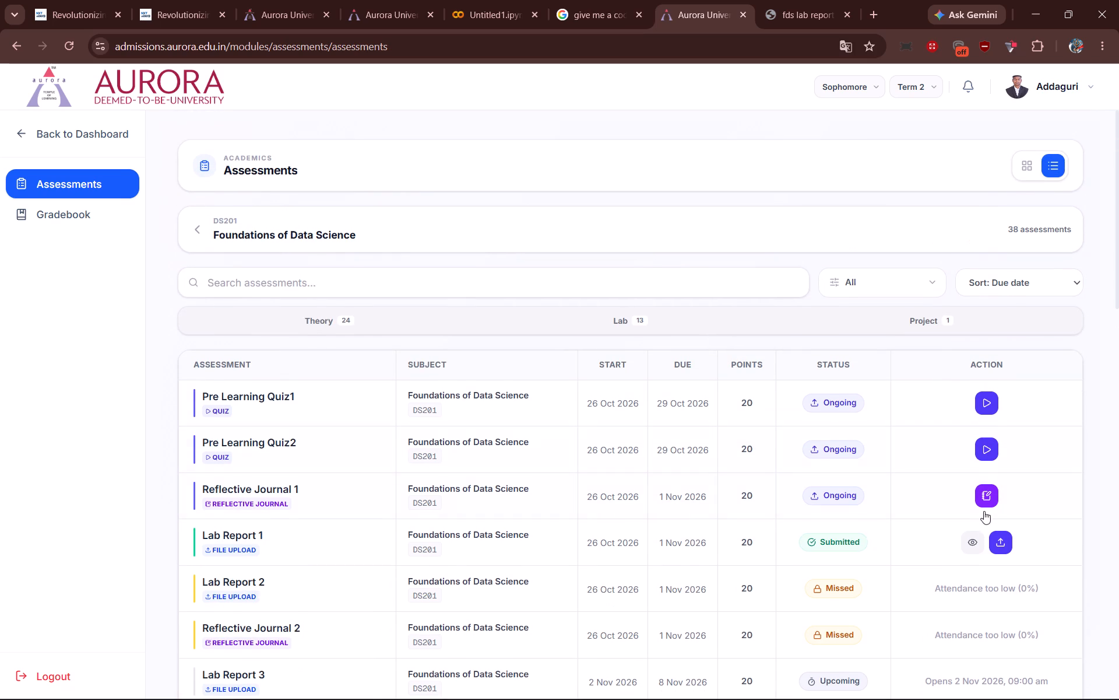
Upload the PDF from the copied file path as the new submission for Lab Report 1.
left_click(1004, 542)
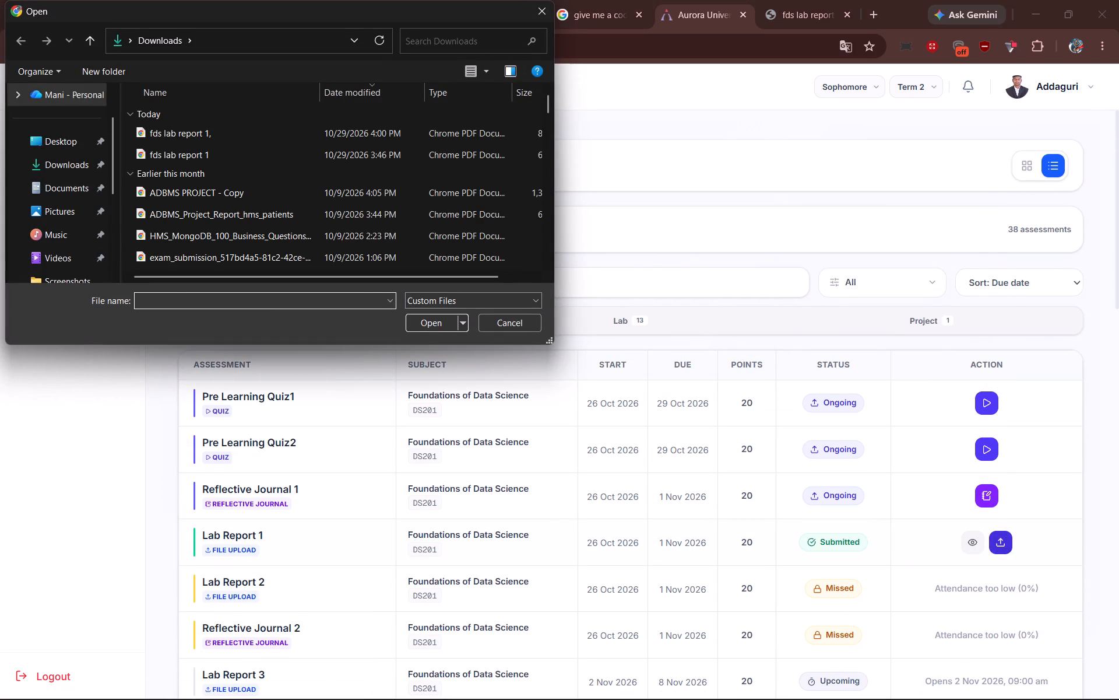
key("ctrl+v")
left_click(423, 326)
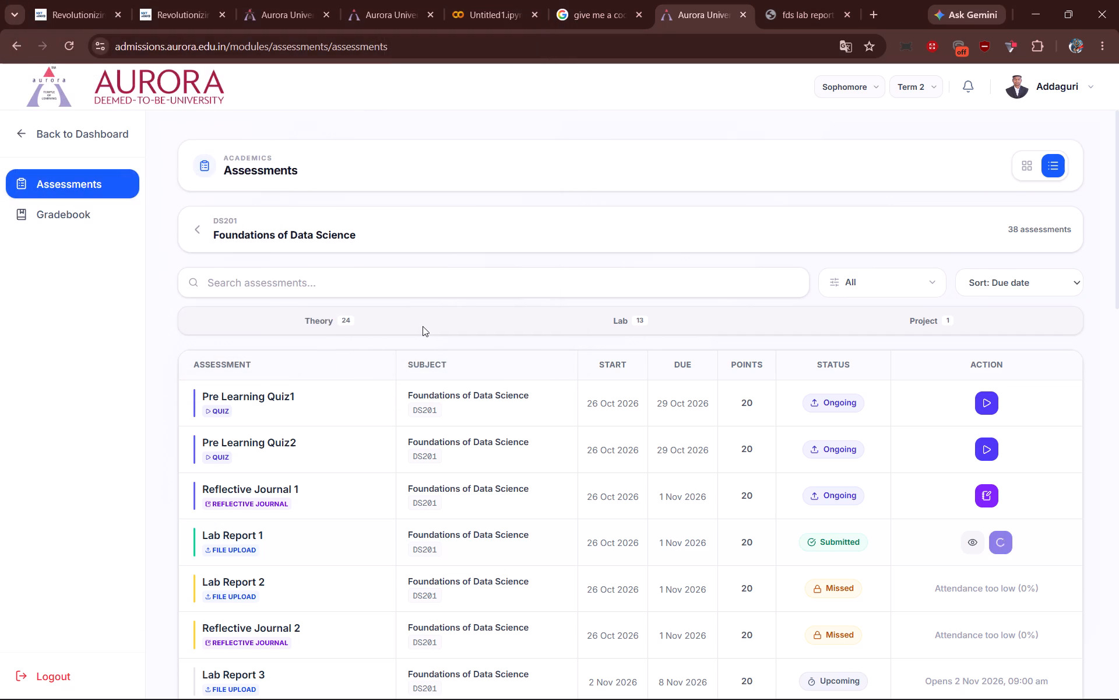